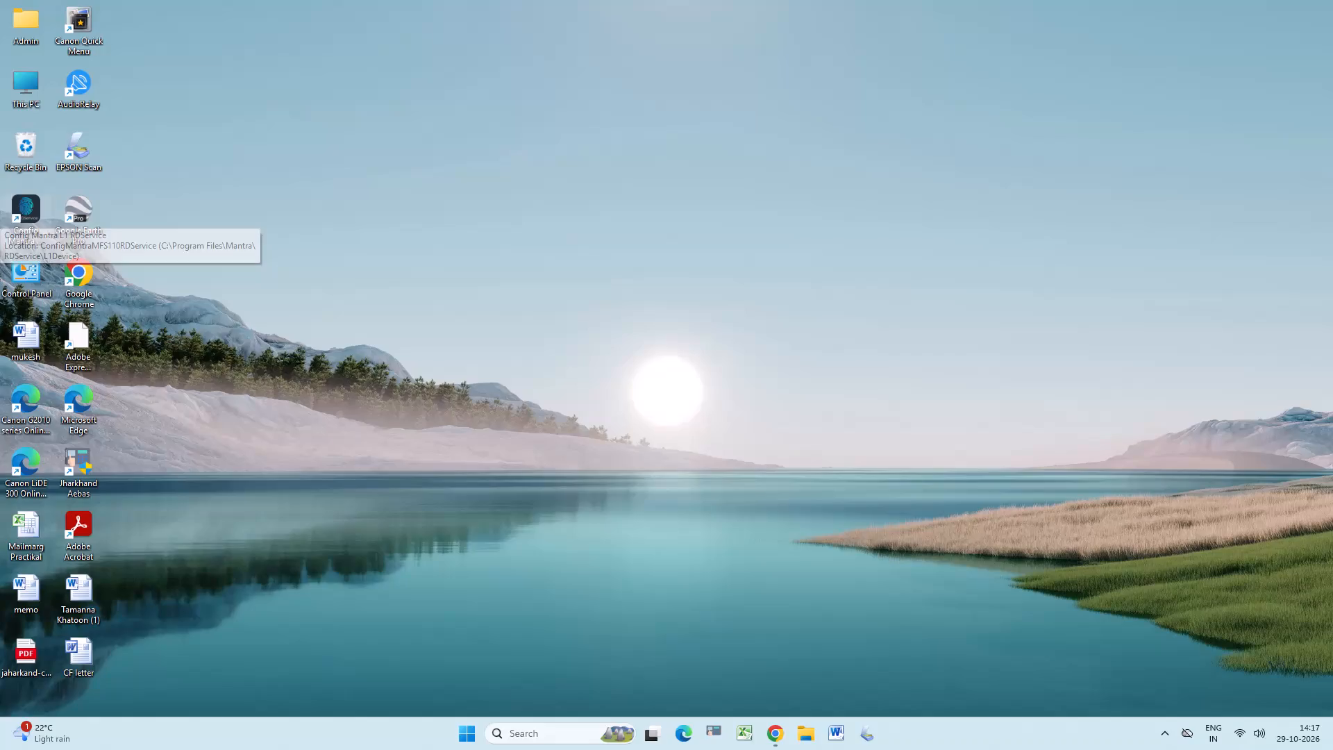
Open the Letter folder on drive D under Mukesh, Office 2026-27, Wildlife Section.
click(800, 747)
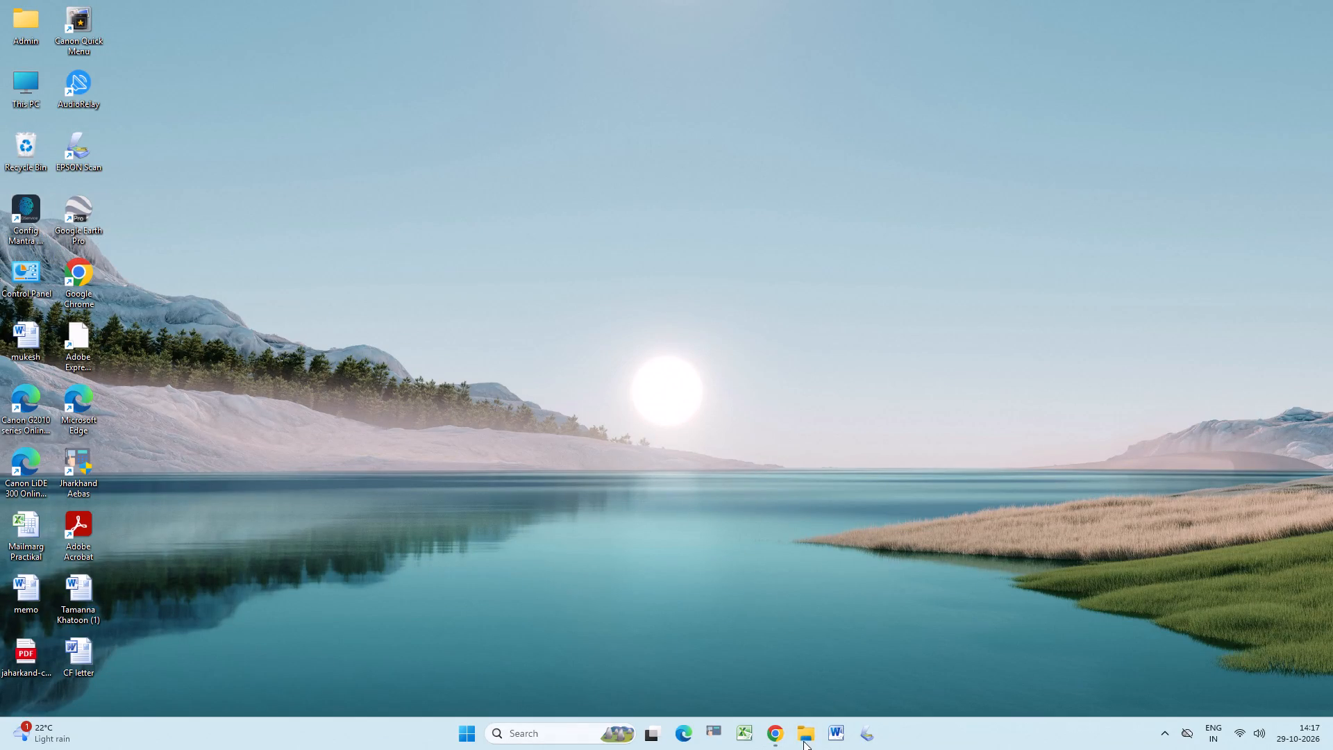
click(85, 494)
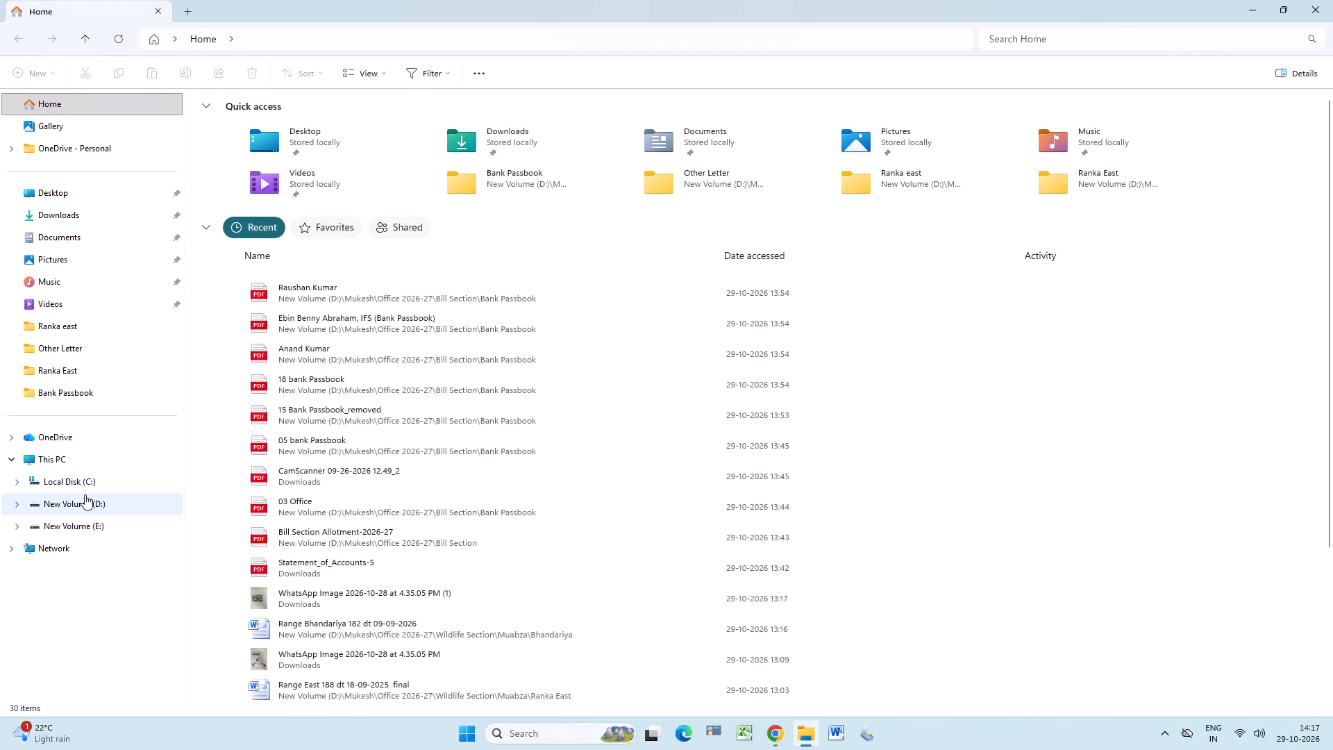
double_click(310, 141)
click(803, 133)
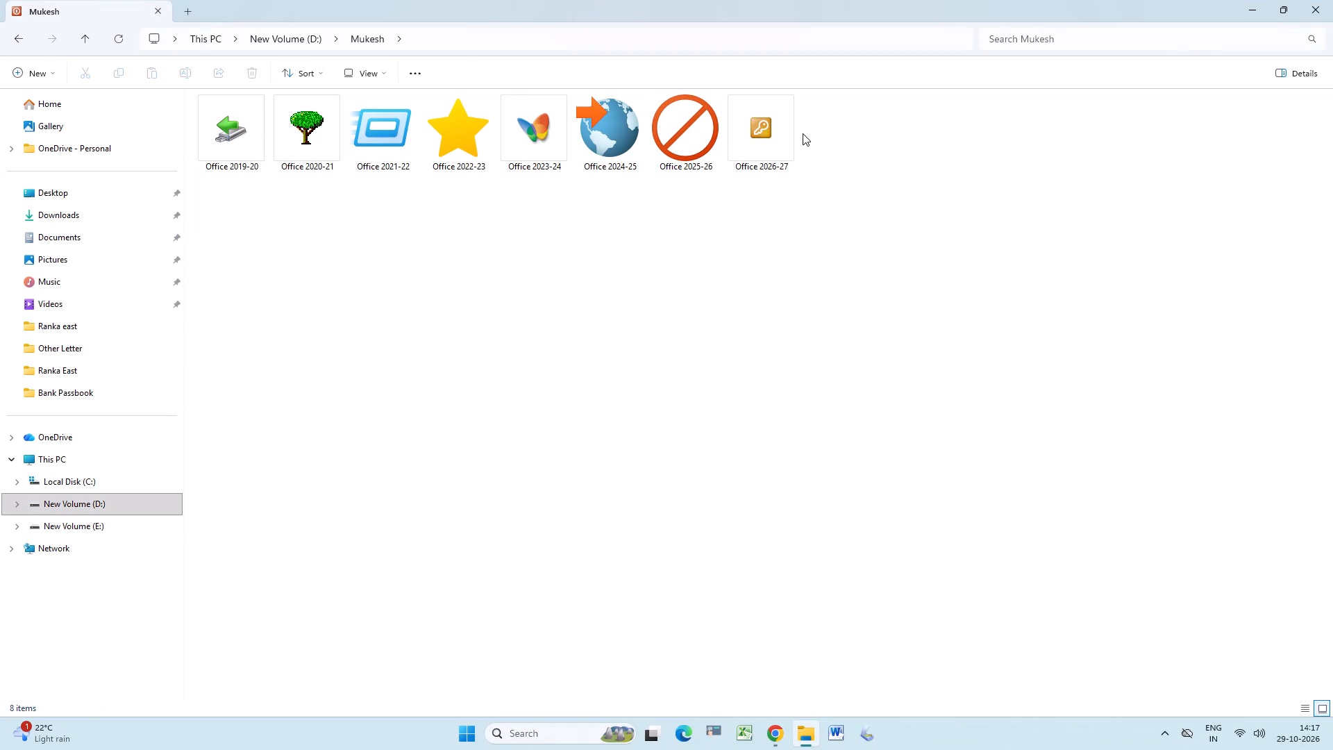
triple_click(750, 109)
click(750, 108)
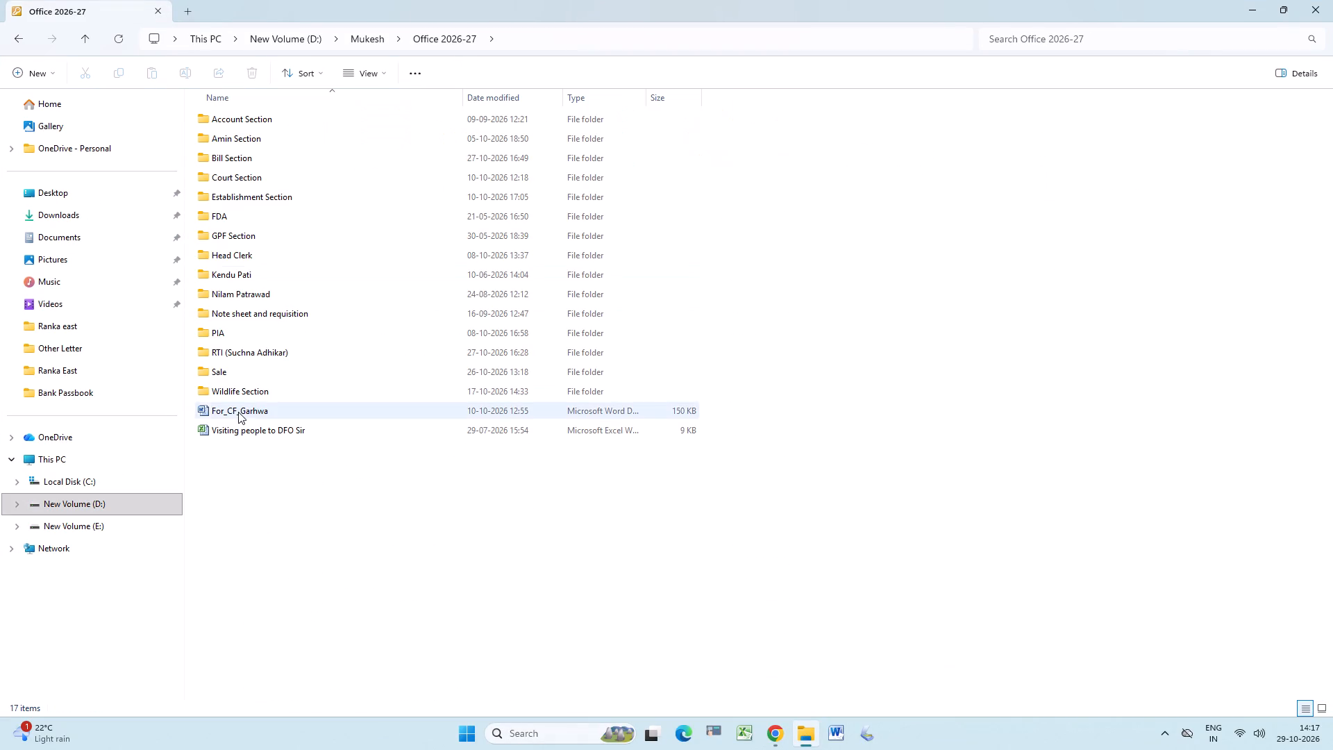
double_click(242, 385)
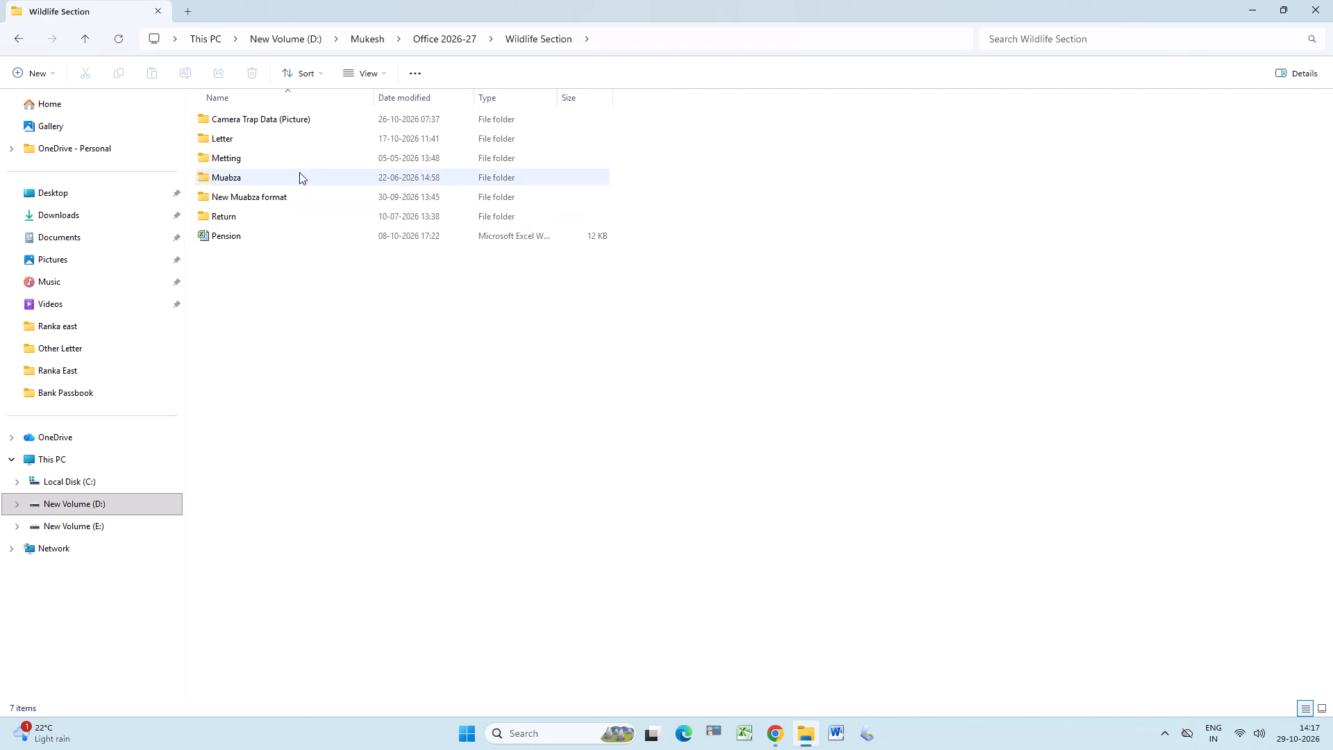
double_click(274, 131)
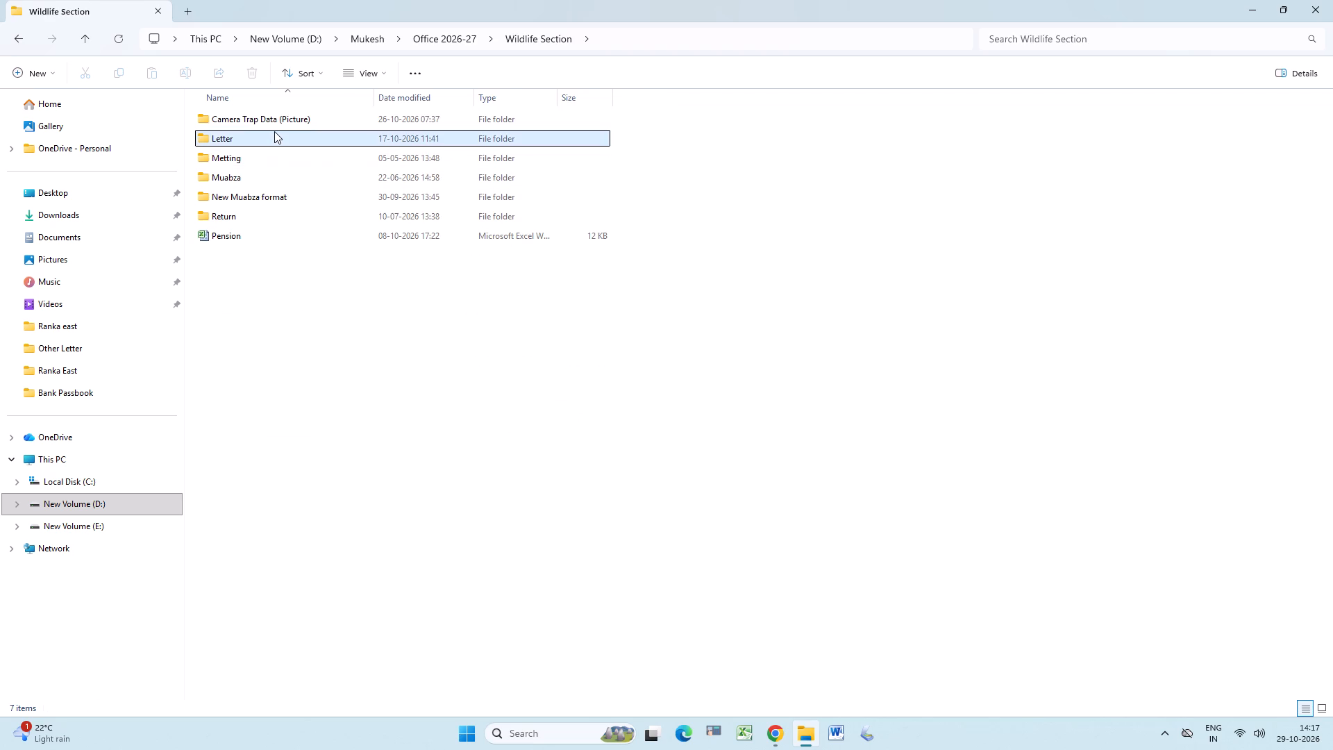
double_click(286, 137)
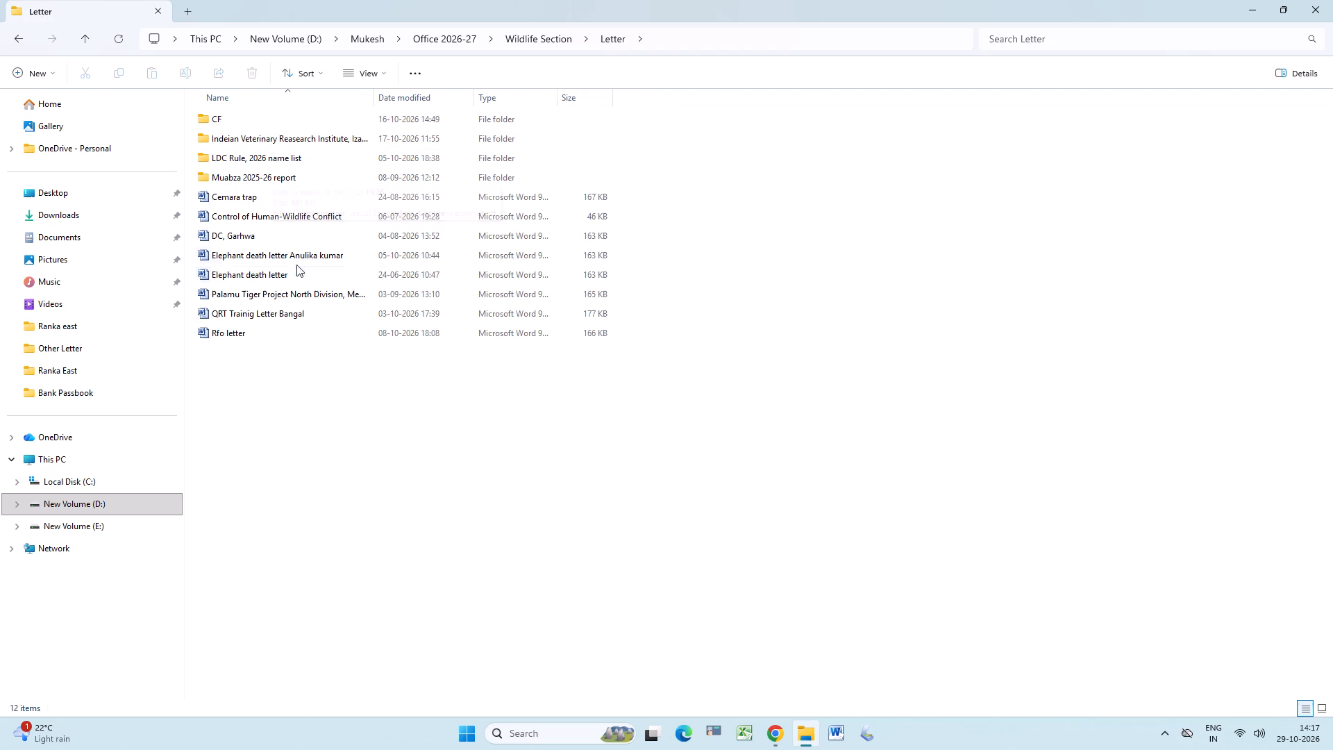
Open the Rfo letter document to examine its letterhead, subject and body text, and close it.
click(259, 332)
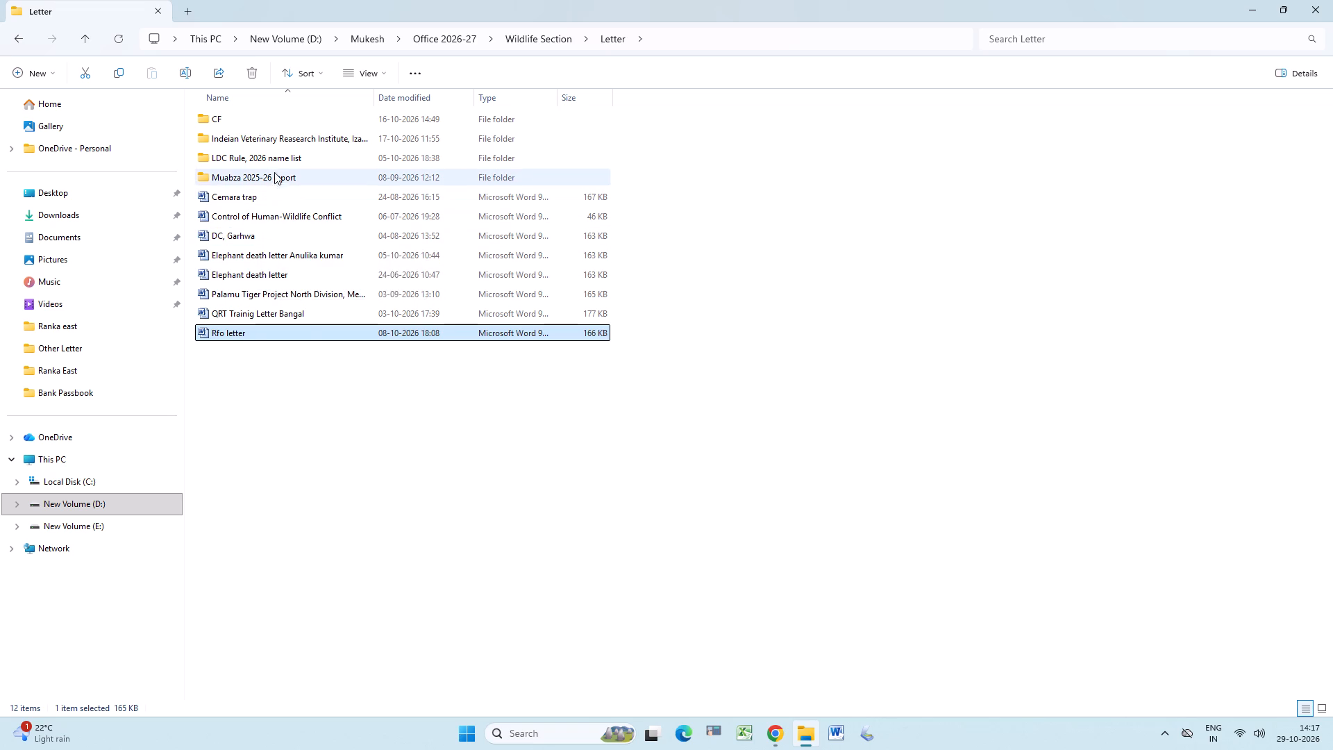
key(Return)
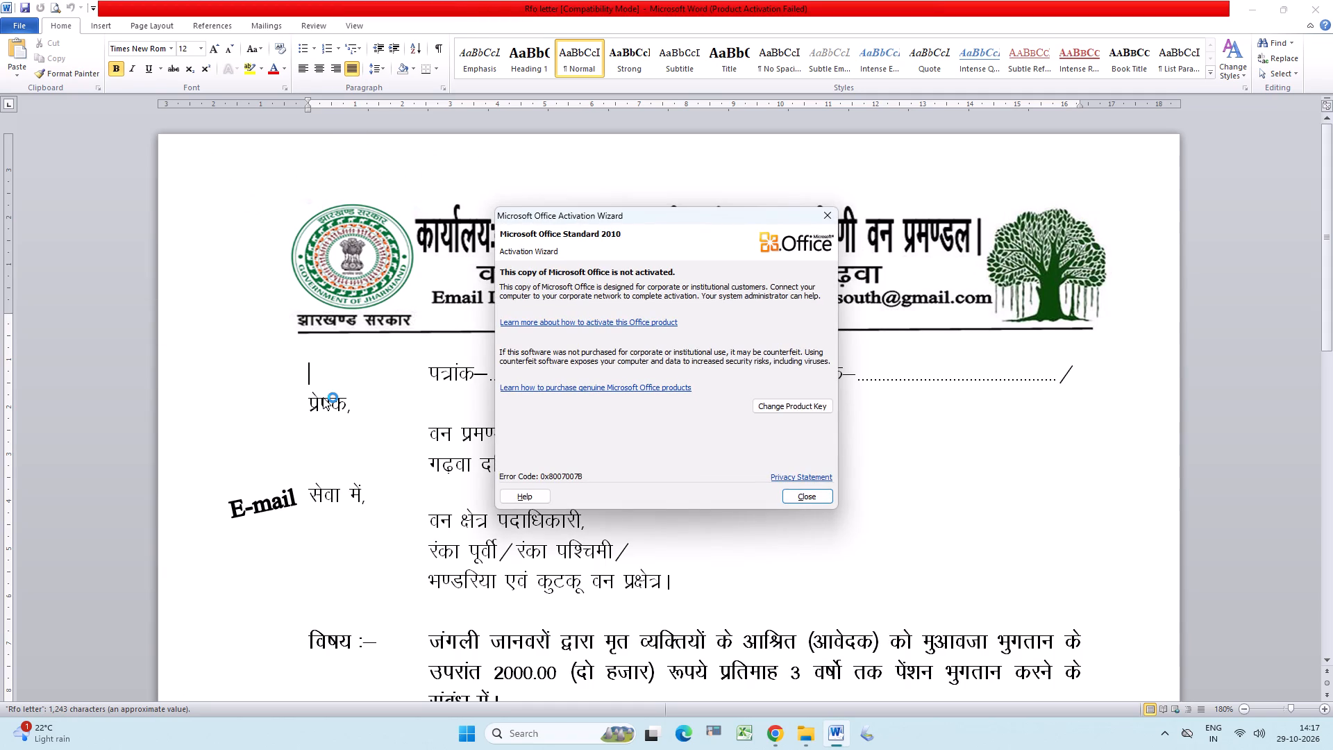
key(Return)
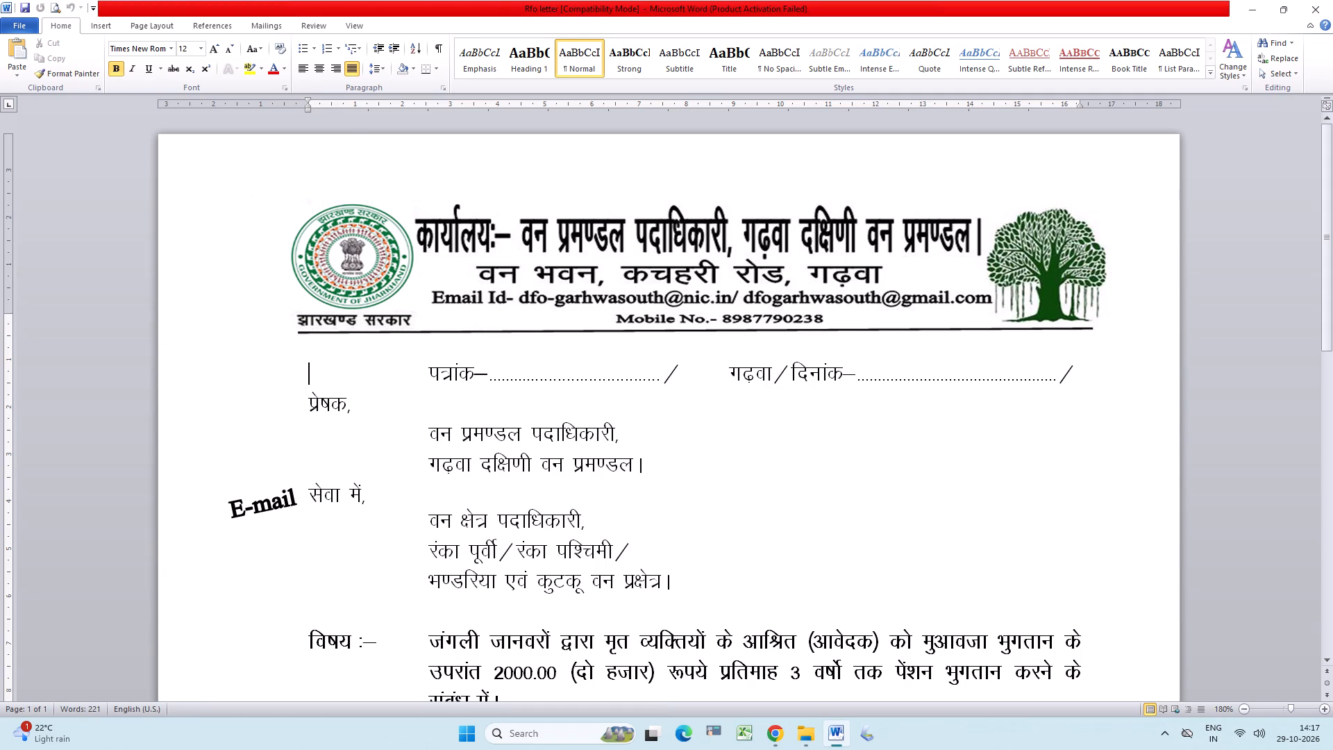
scroll(704, 627, down, 2)
scroll(680, 433, up, 1)
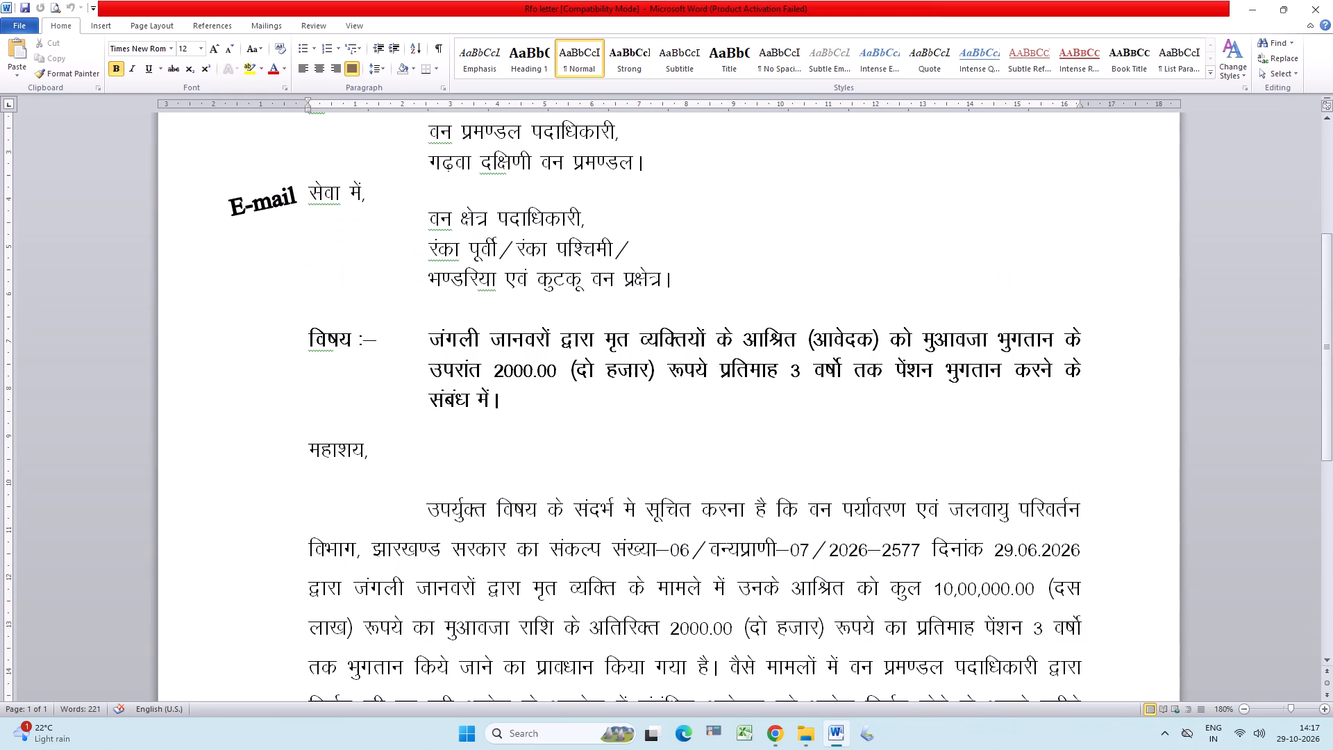
scroll(680, 433, down, 3)
scroll(680, 433, up, 1)
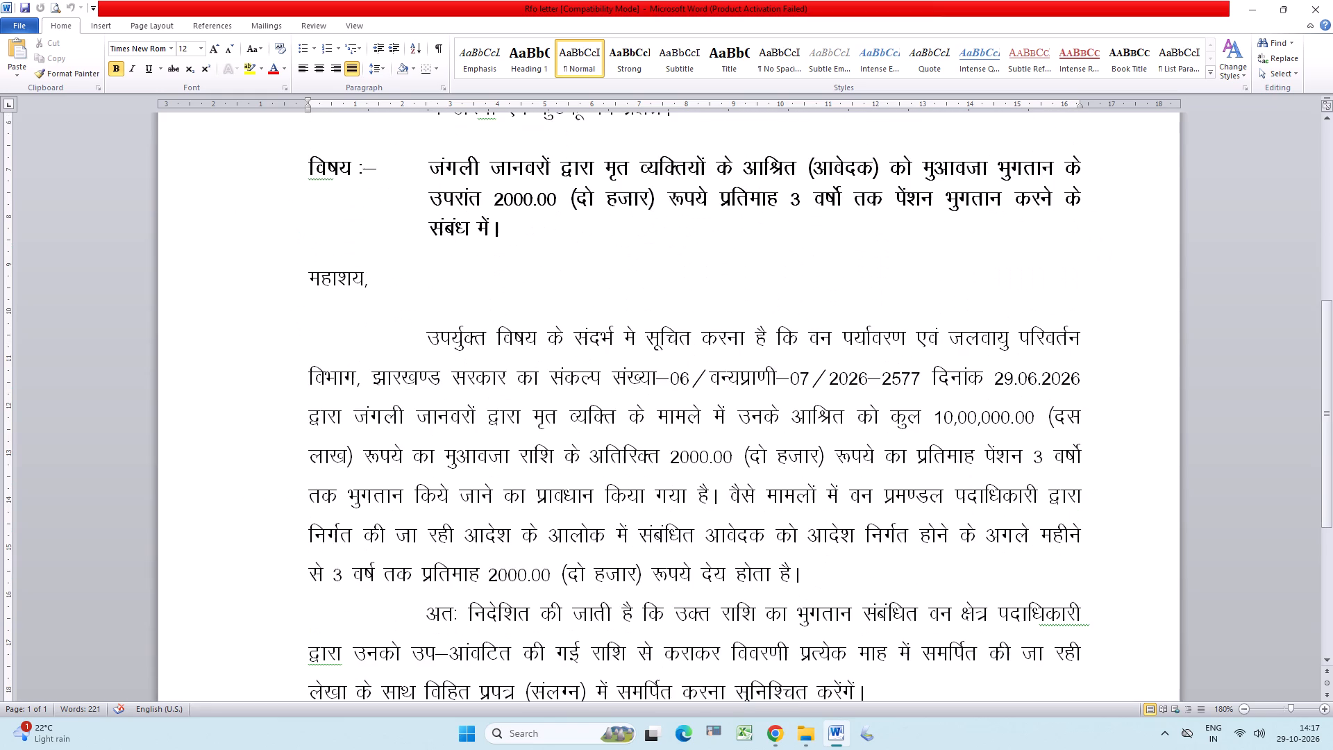
scroll(680, 433, down, 4)
scroll(680, 433, up, 4)
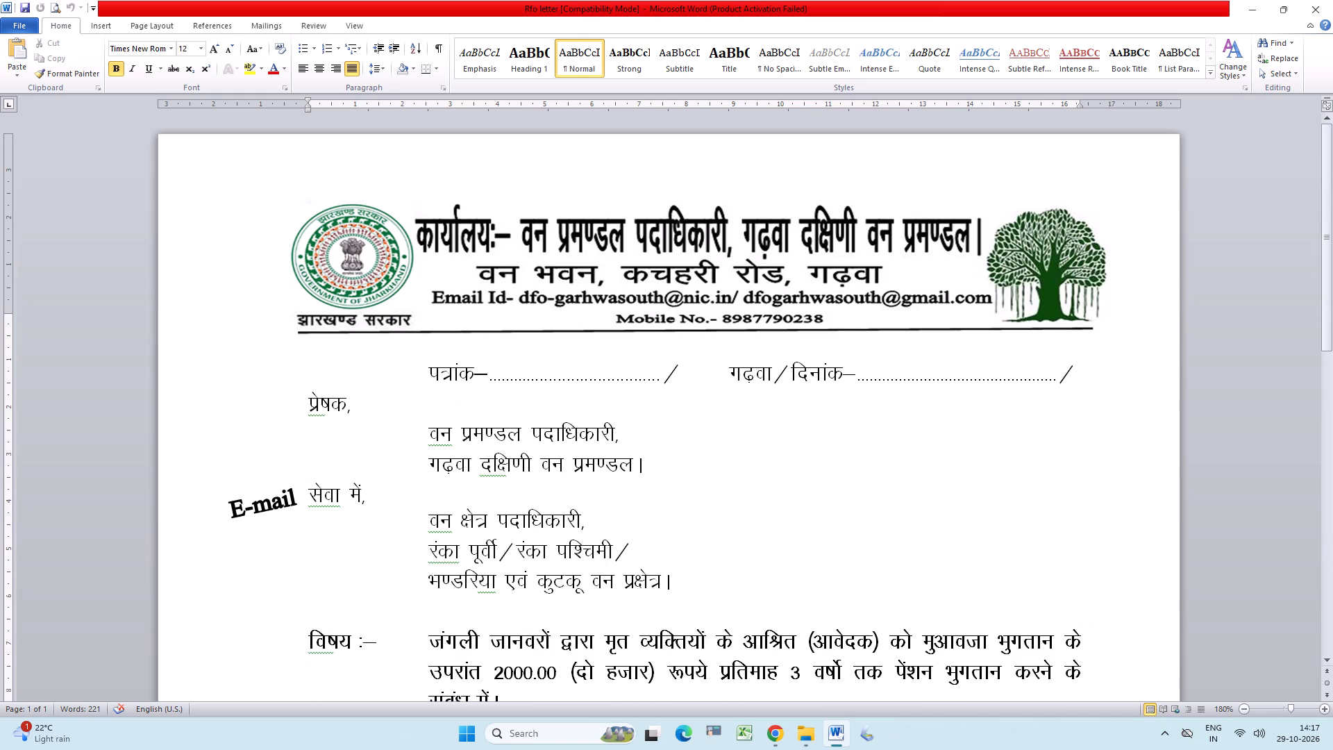
scroll(680, 433, up, 3)
scroll(680, 433, down, 8)
scroll(680, 433, up, 2)
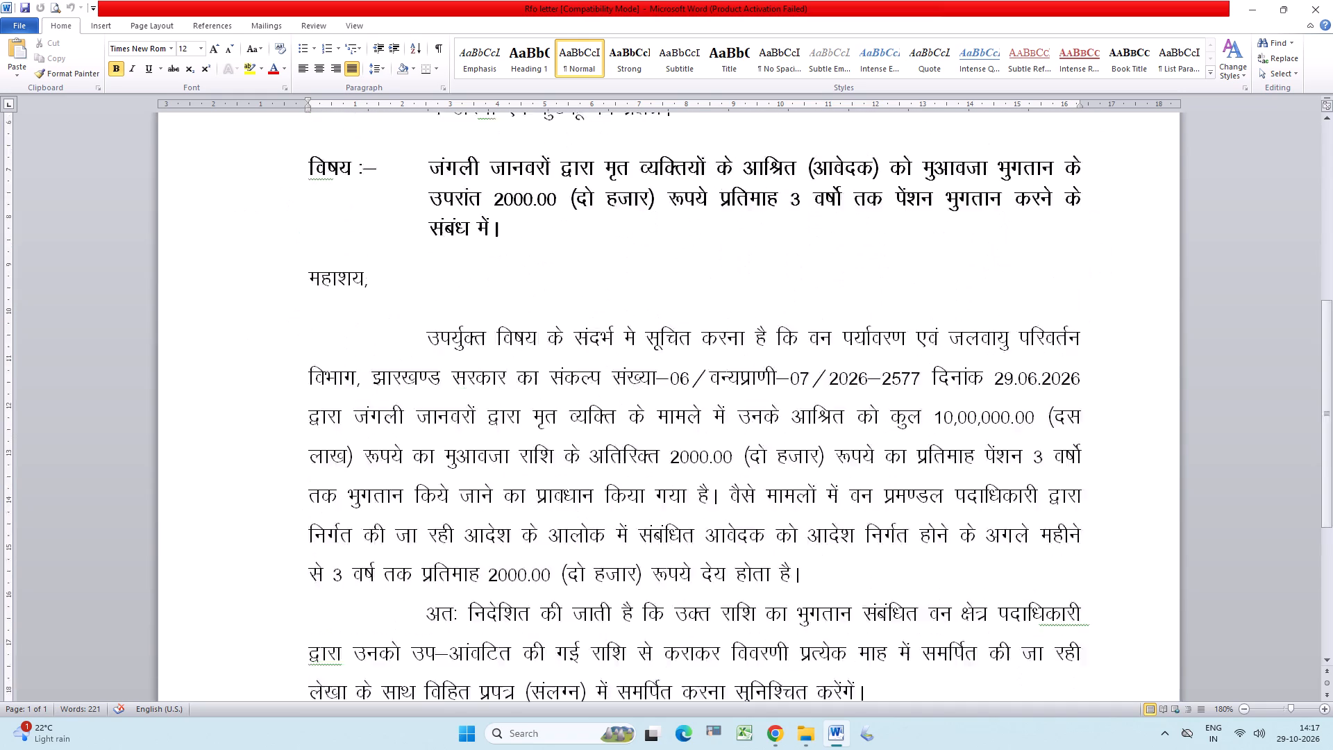
scroll(680, 433, up, 5)
click(1332, 0)
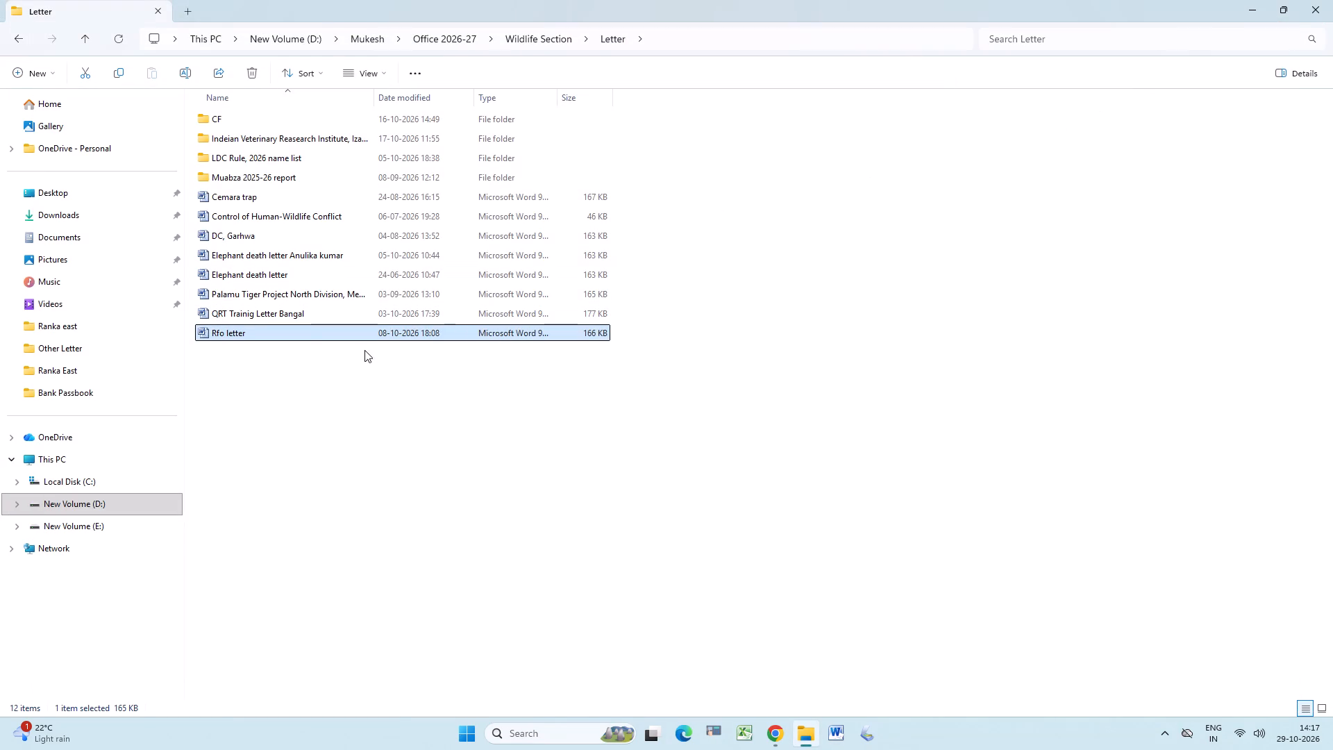
Reopen the Rfo letter document from the Letter folder.
click(260, 315)
click(260, 326)
key(Return)
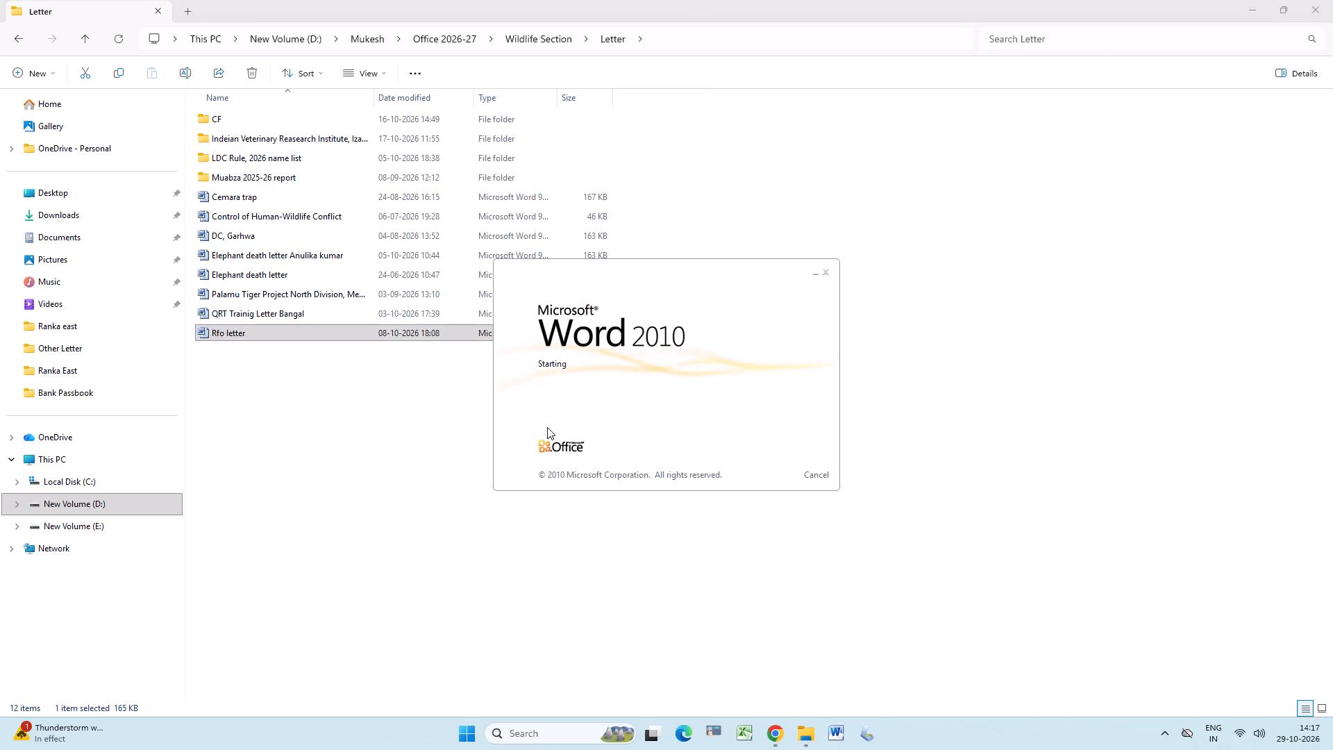
key(Return)
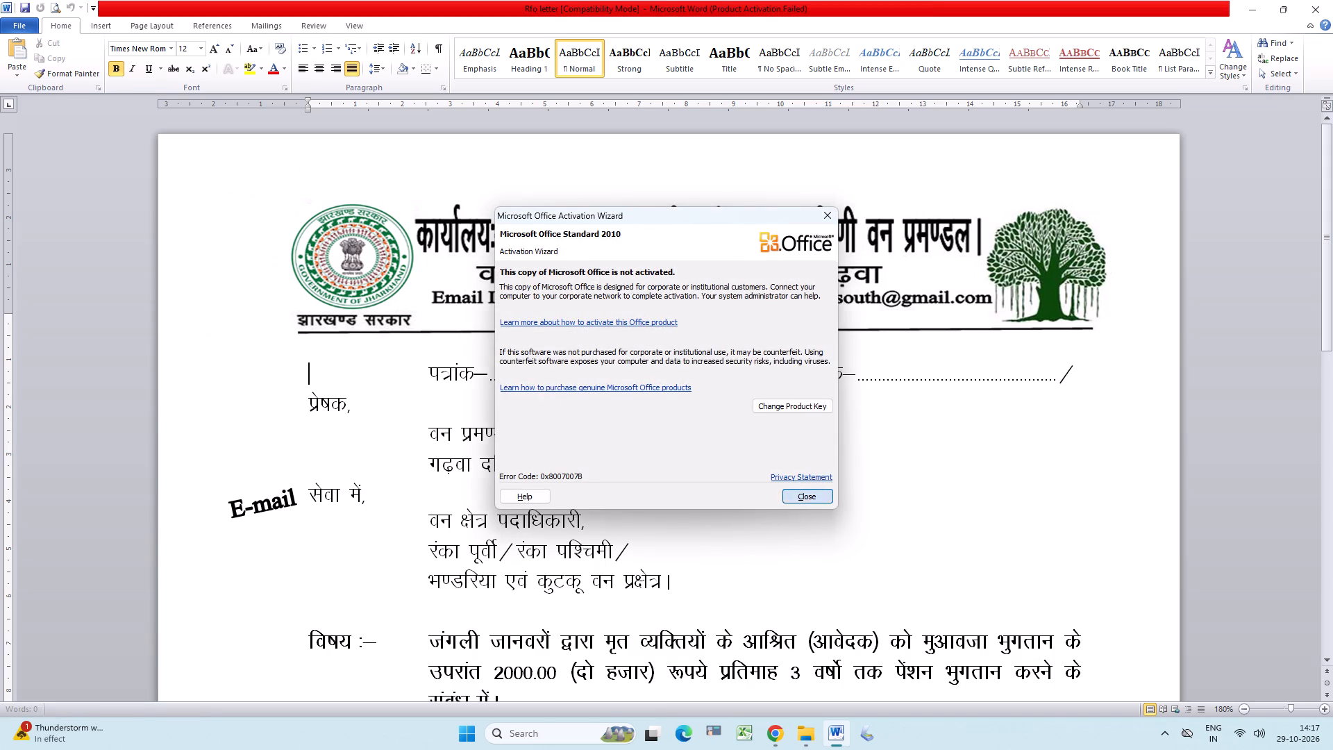
Save a copy of the document as "Electricity letter" in the Wildlife Section's Letter folder, in Word 97-2003 format.
click(10, 27)
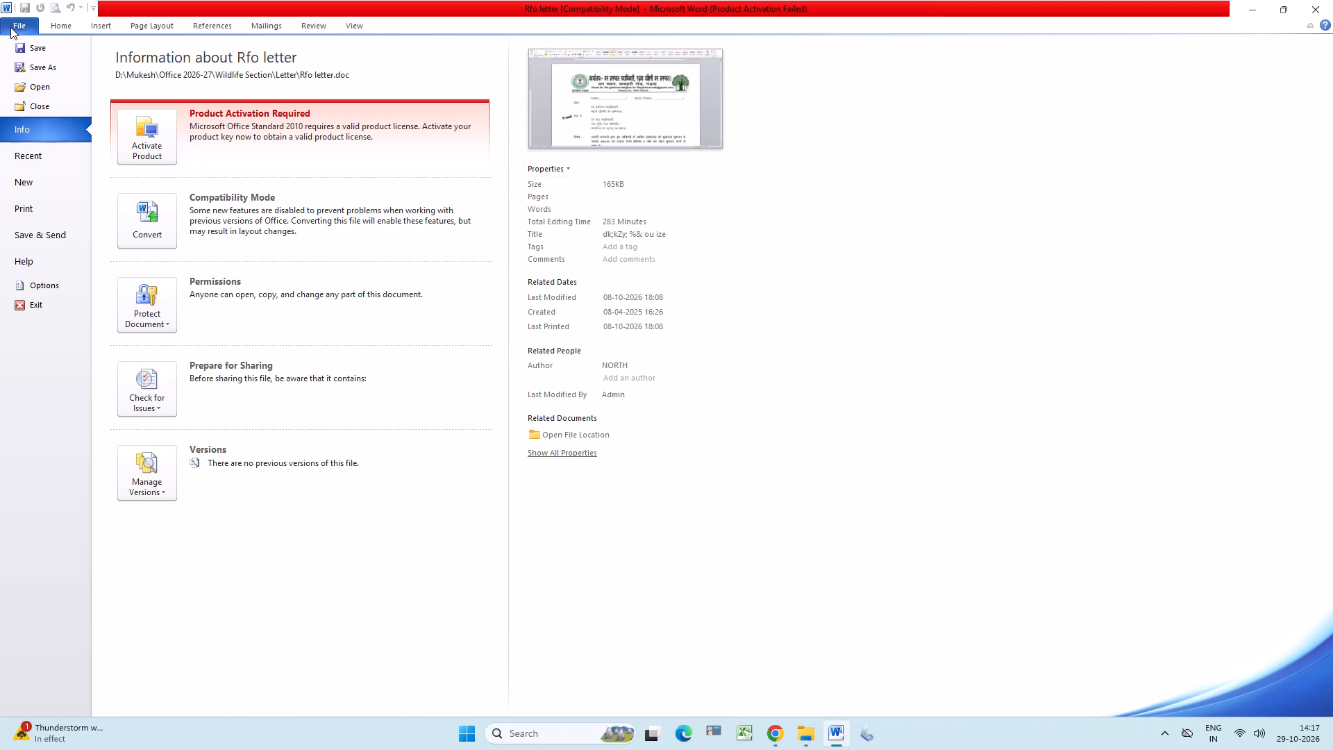
click(42, 70)
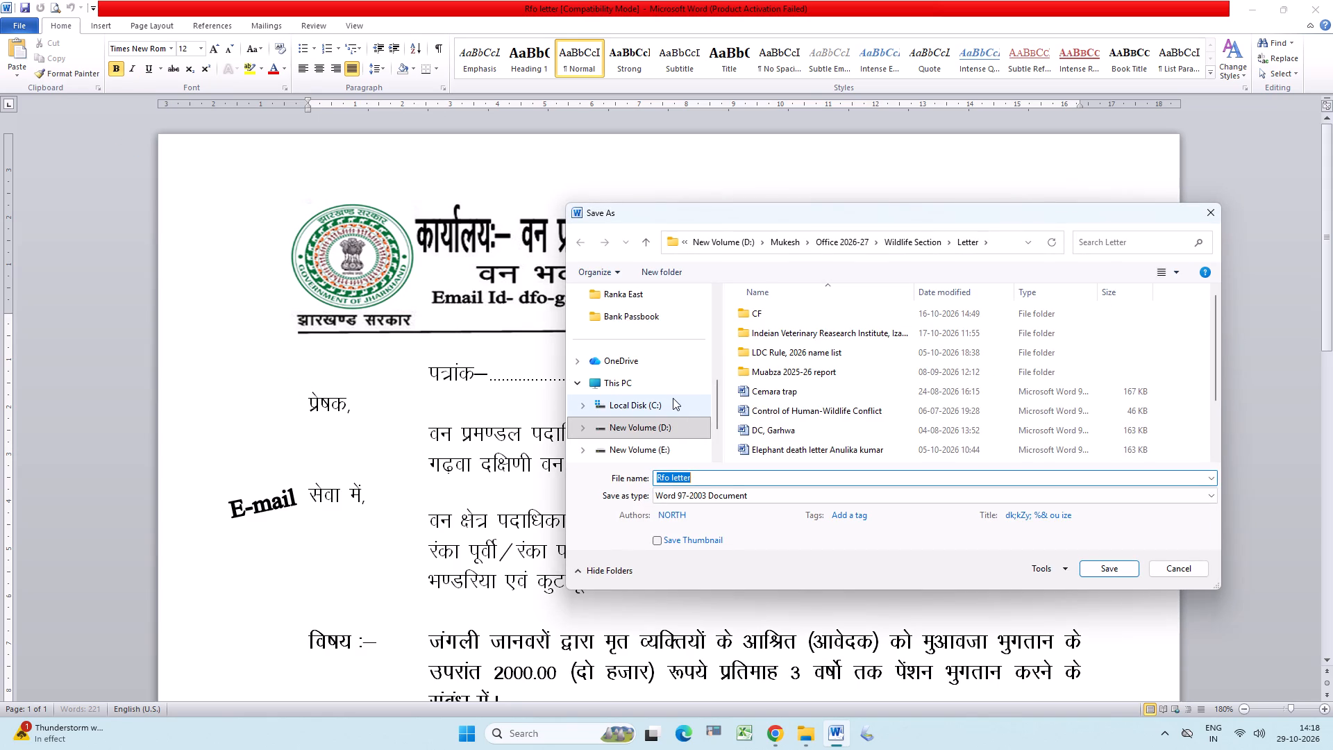
key(BackSpace)
click(916, 243)
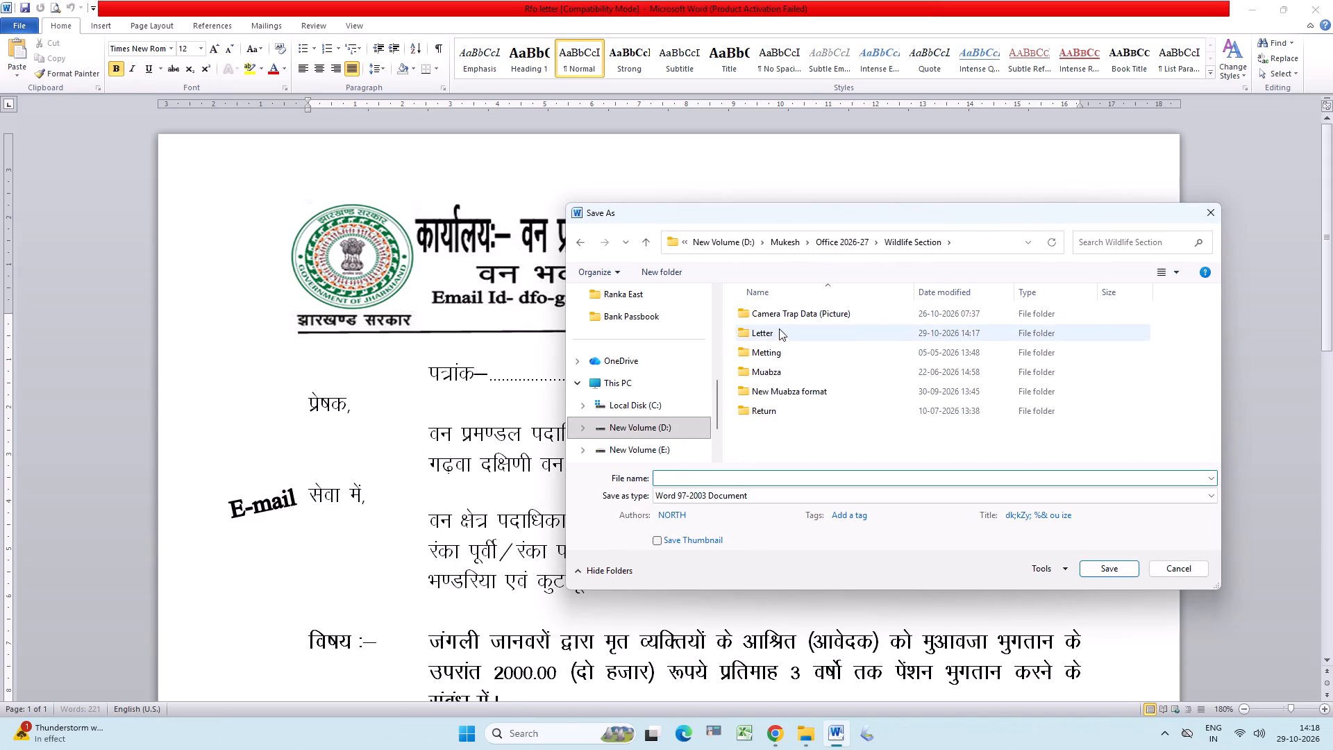
click(773, 335)
key(Return)
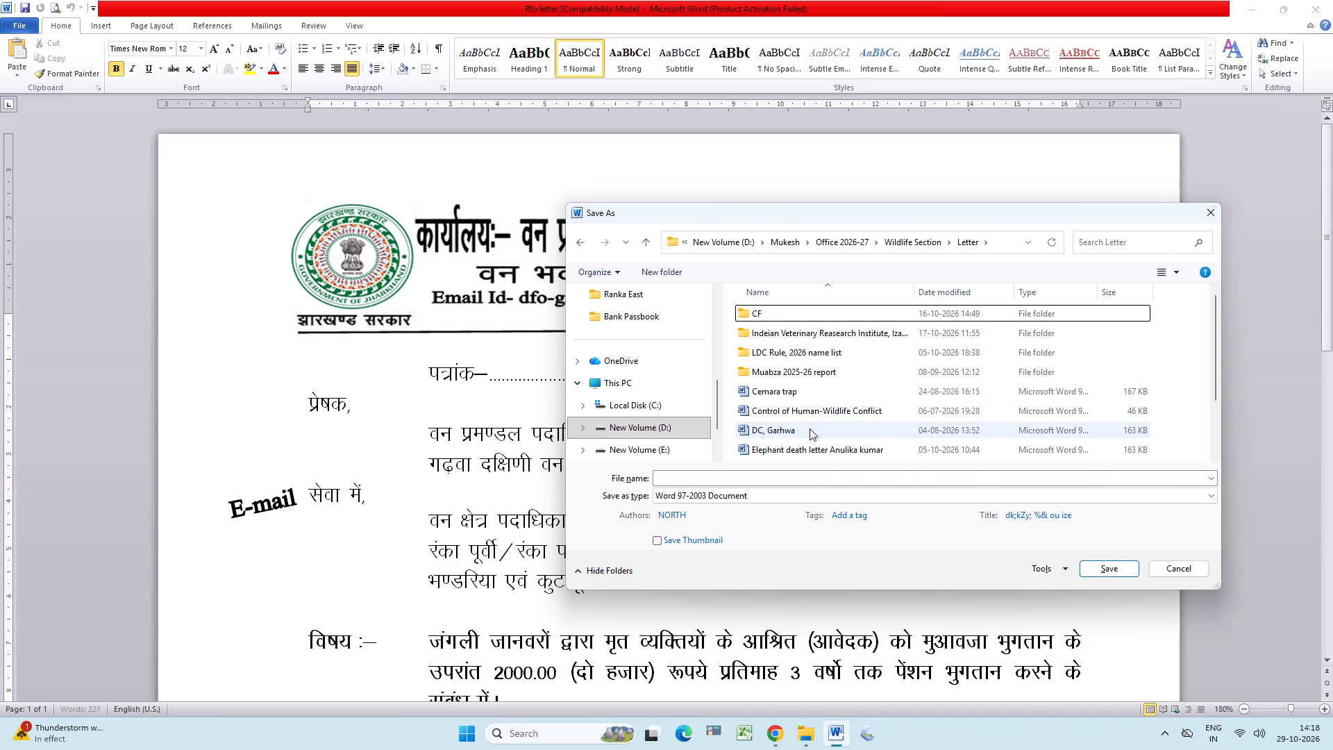
scroll(810, 430, down, 2)
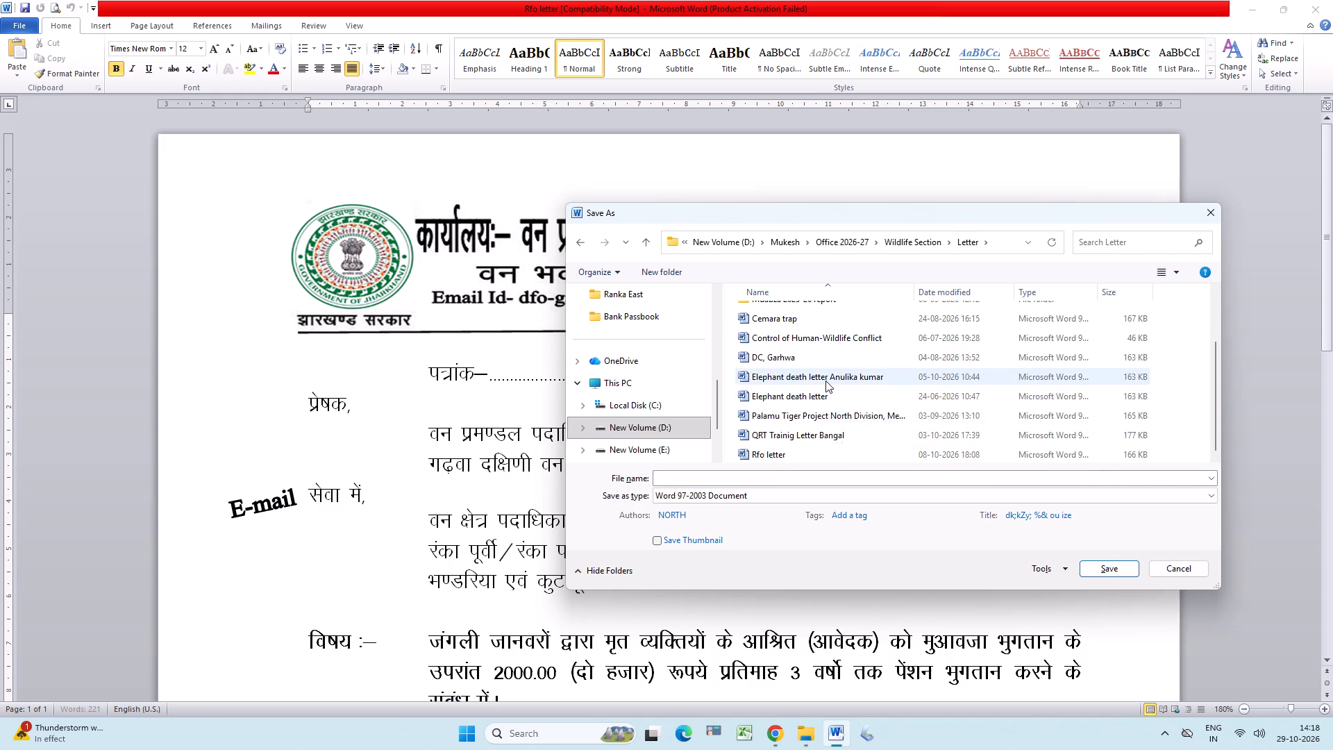
click(702, 481)
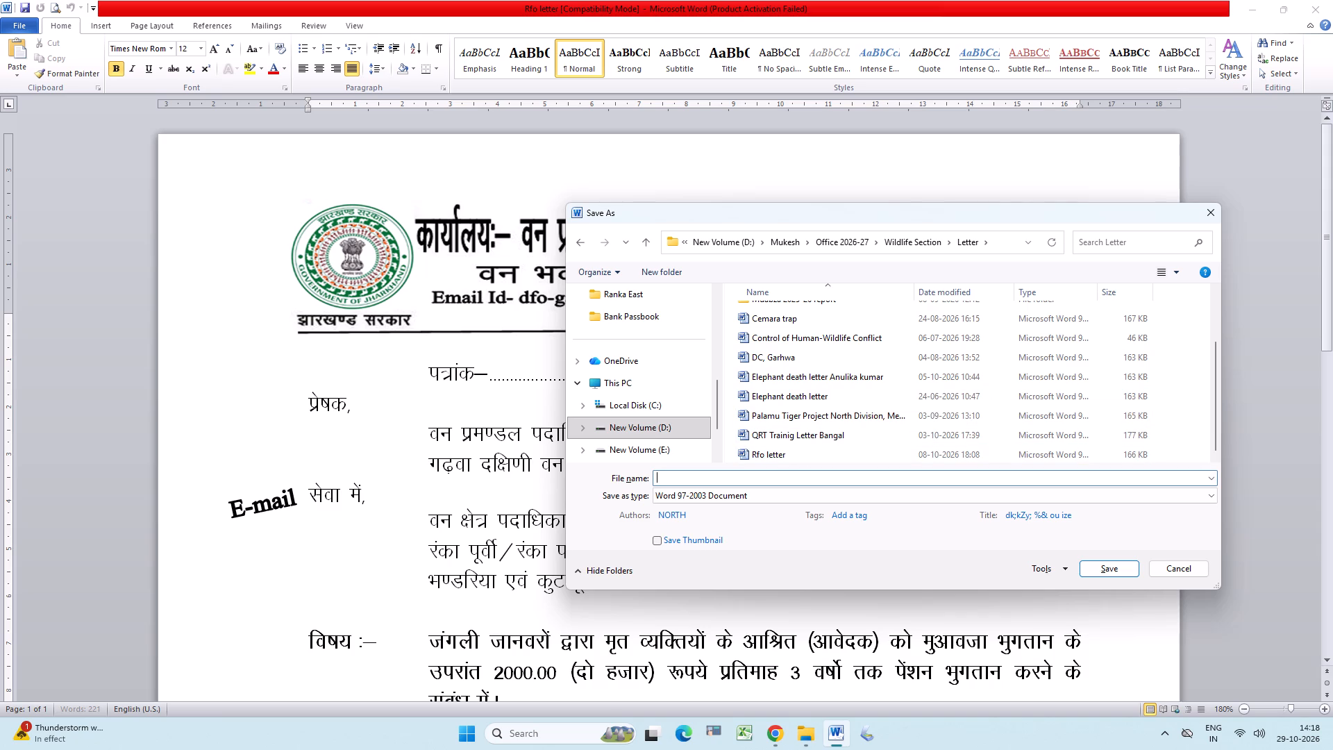
key(shift+e)
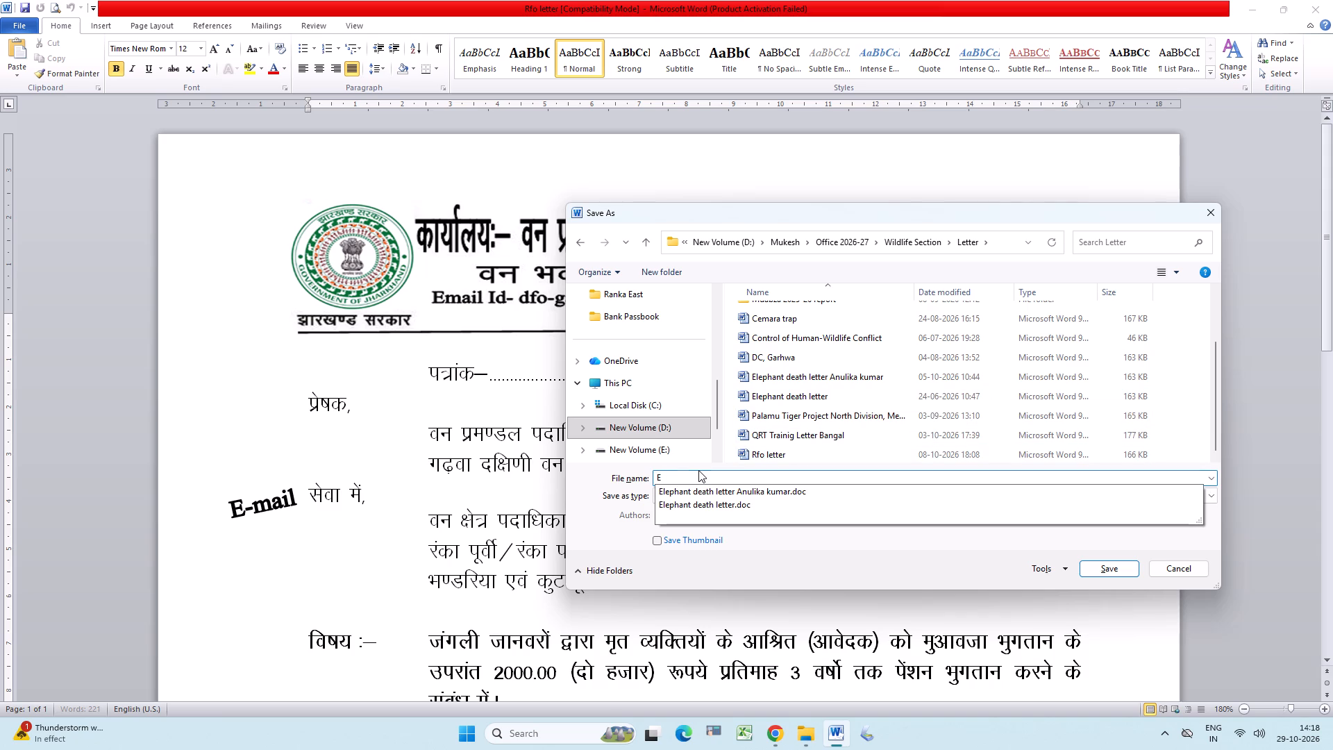
text(lect)
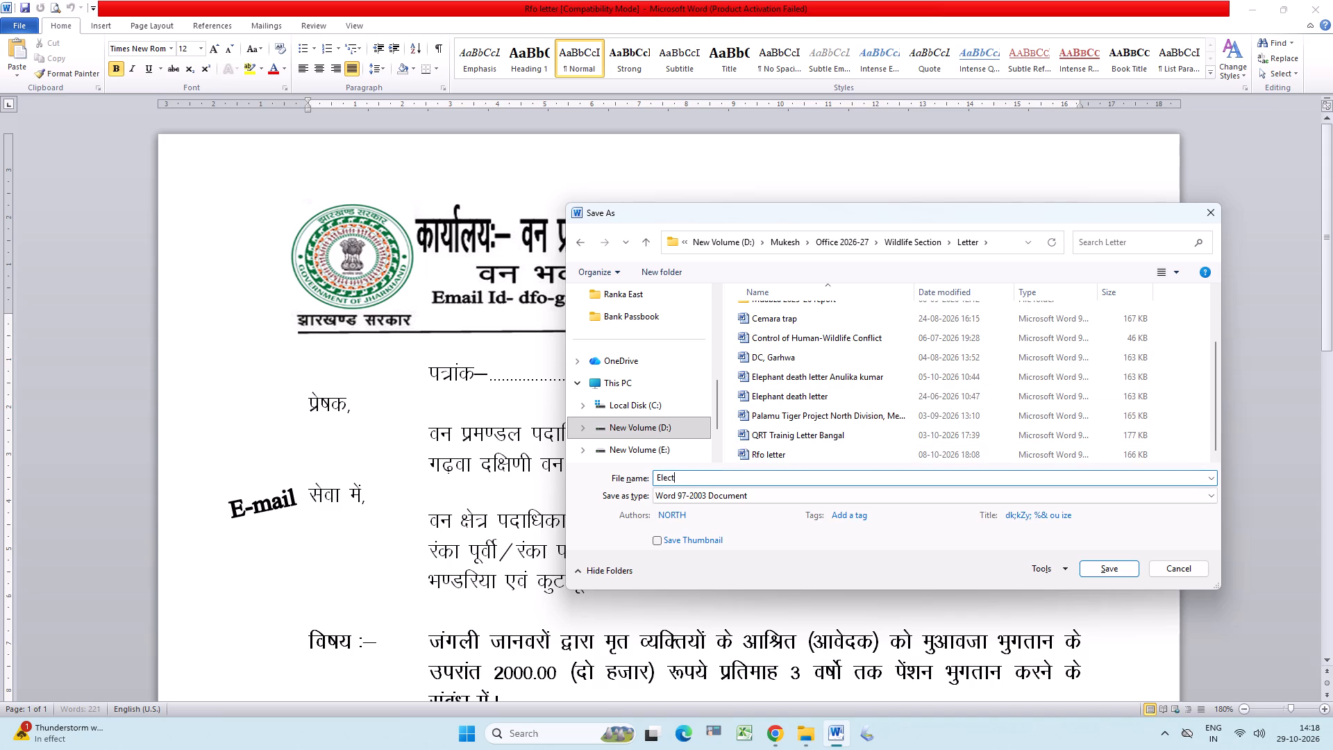
text(ricity)
key(space)
text(letter)
key(Return)
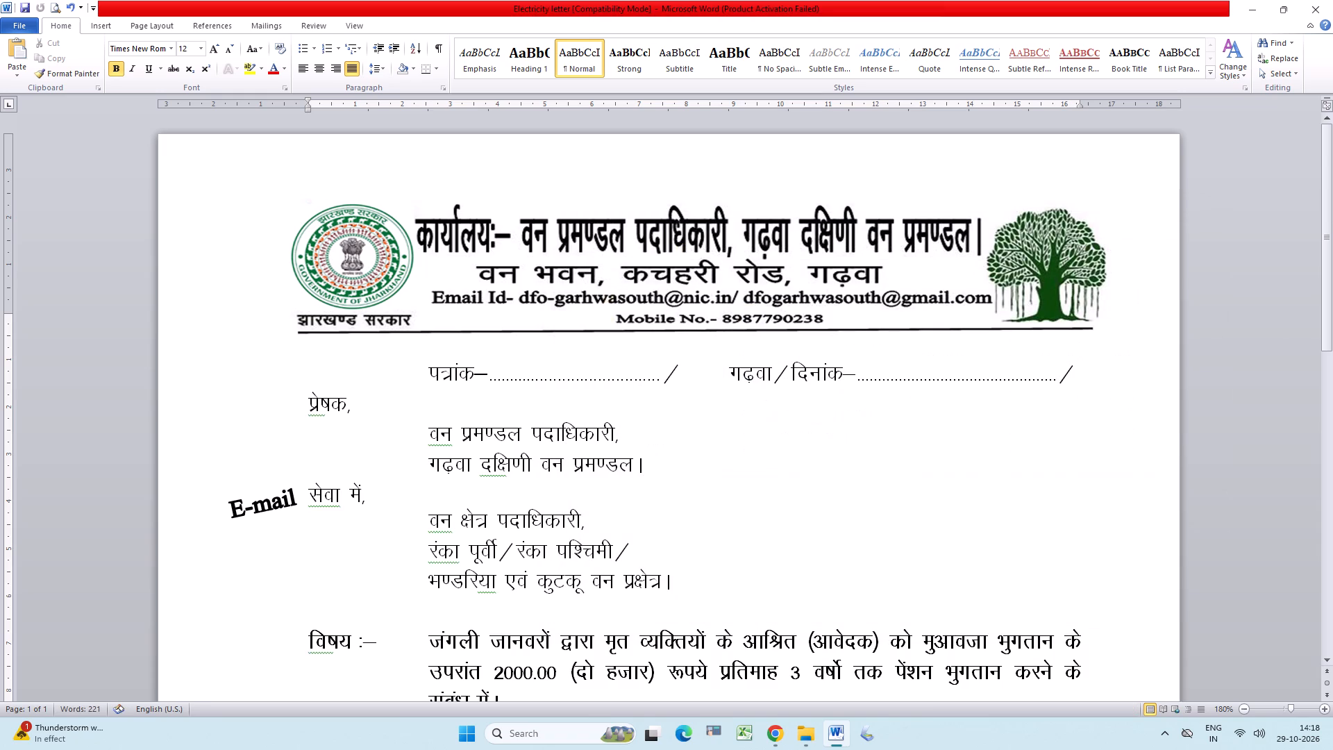
Replace the subject text from "जंगली जानवरों" through "पेंशन भुगतान" with "जंगली हाथियों (जानवरों) को".
scroll(716, 547, down, 1)
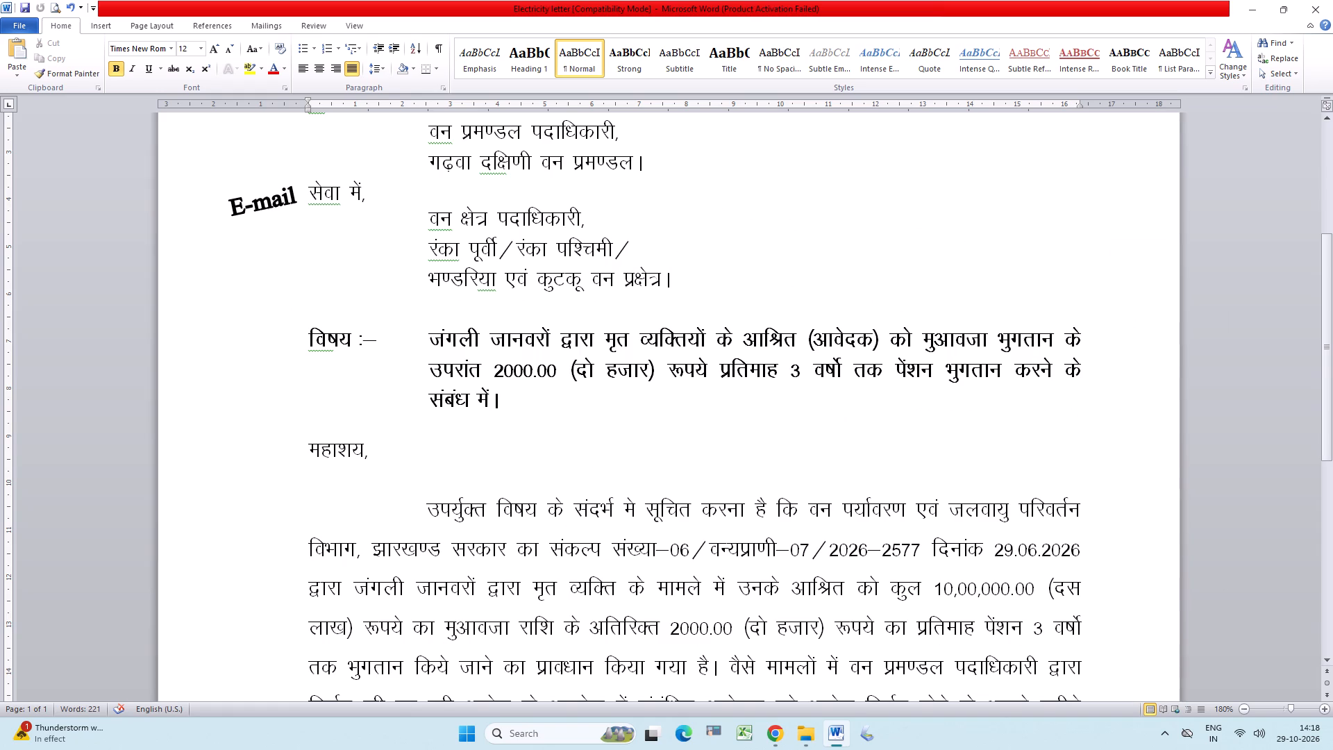
drag(428, 337, 609, 367)
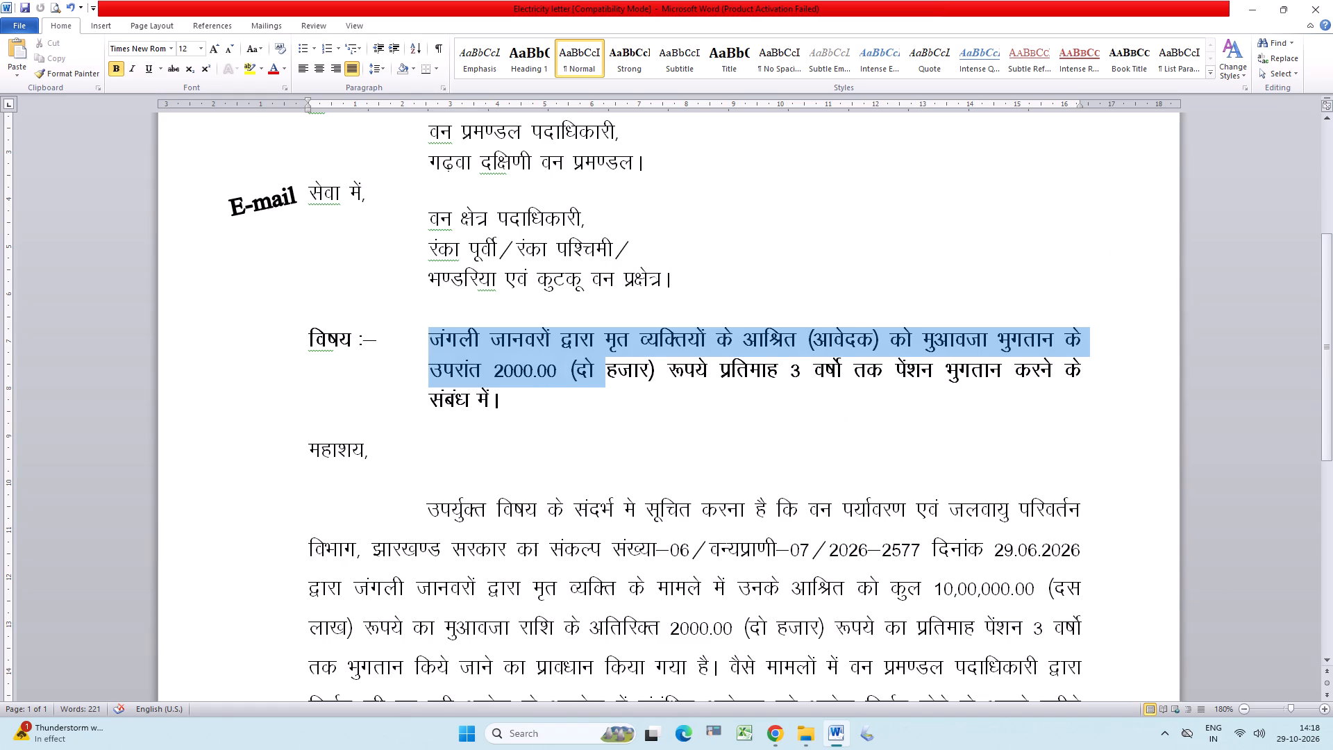
drag(609, 367, 1000, 365)
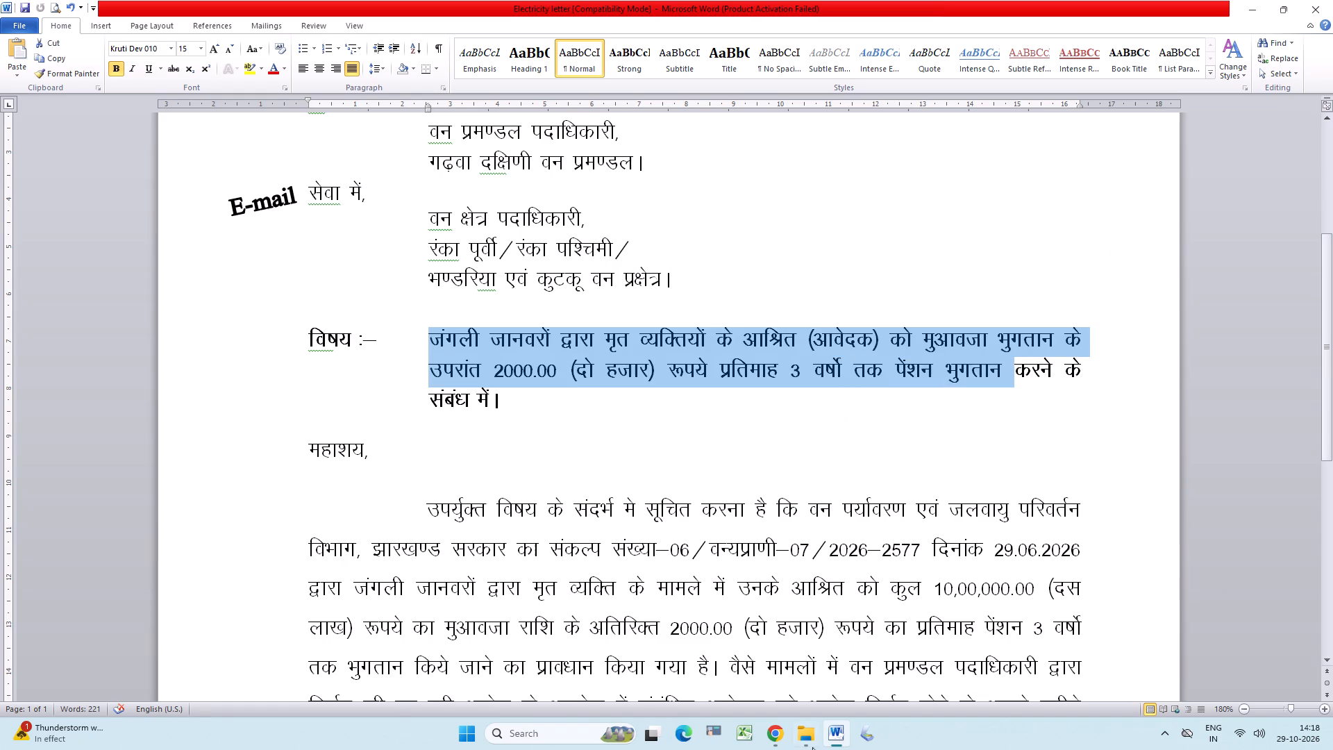
key(t)
text(axyh gkfFk;ksa)
key(space)
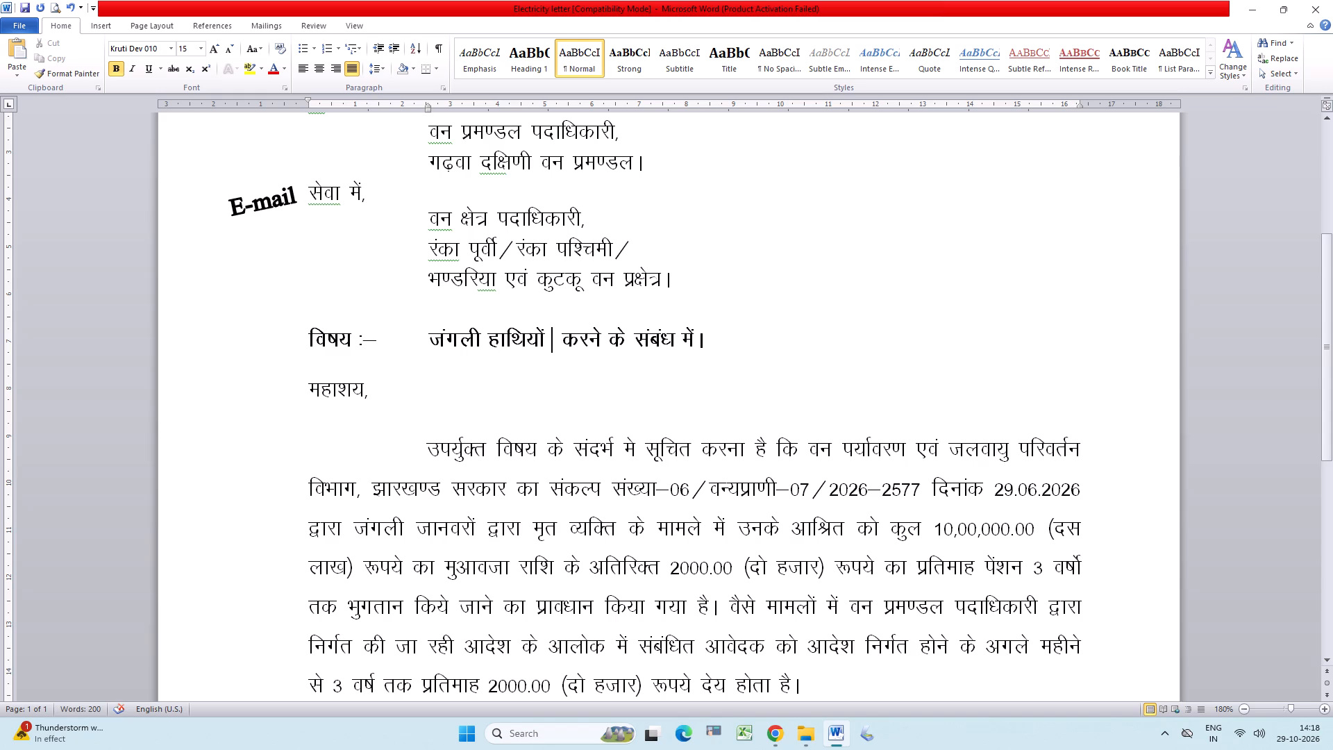
key(alt+0)
key(alt+1)
key(alt+8)
key(alt+8)
text(tkuojhks)
key(BackSpace)
key(BackSpace)
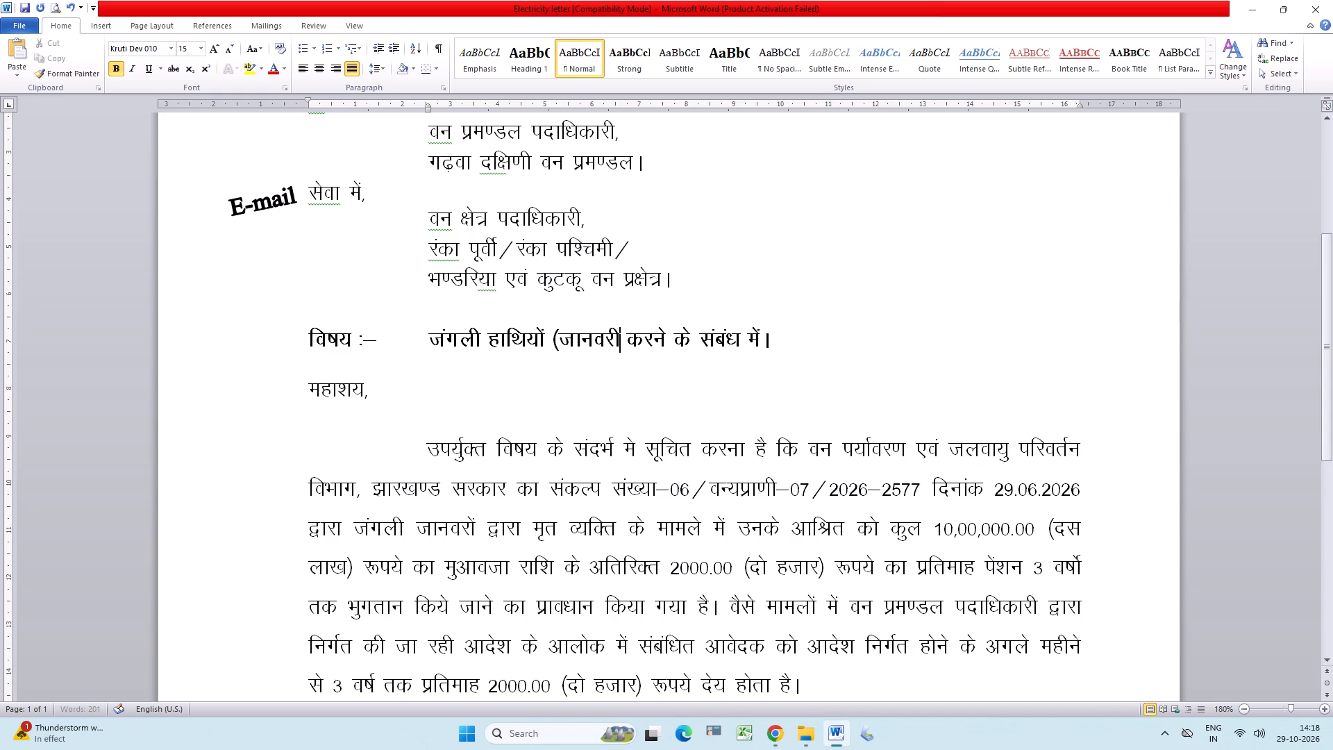
key(BackSpace)
text(ksa)
key(alt+0)
key(alt+1)
key(alt+8)
key(alt+9)
key(space)
text(dks)
key(space)
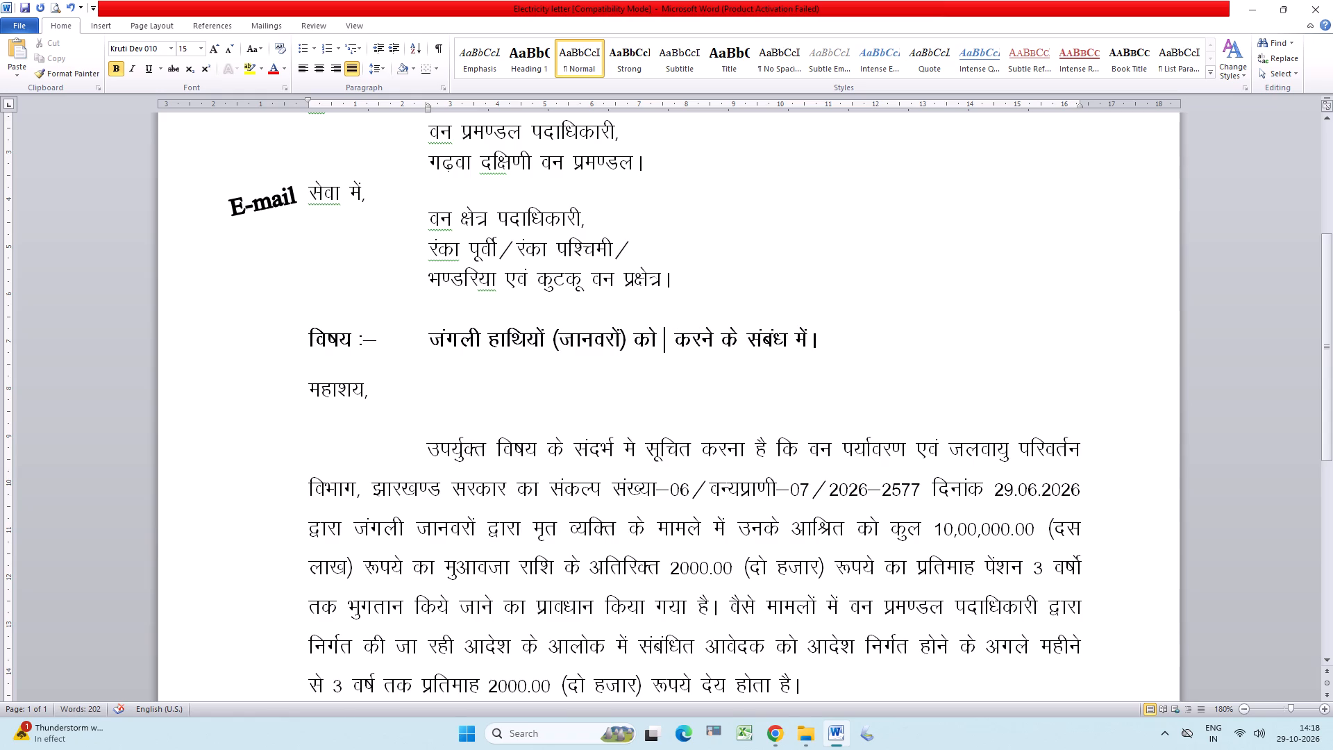
Continue the subject with "विद्युत स्पर्शाघात से बचाने", delete the leftover word "करने" after it, and save the letter.
text(fo)
key(shift+bar)
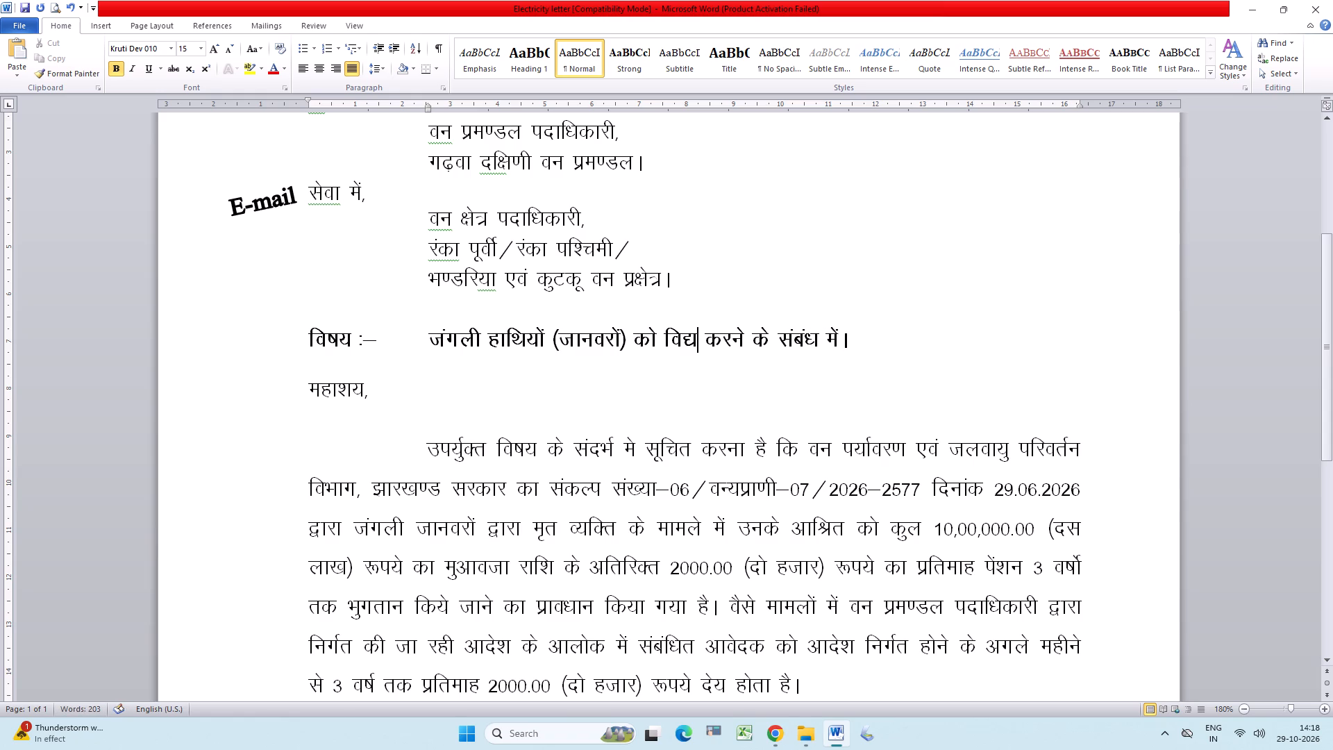
text(qr Li)
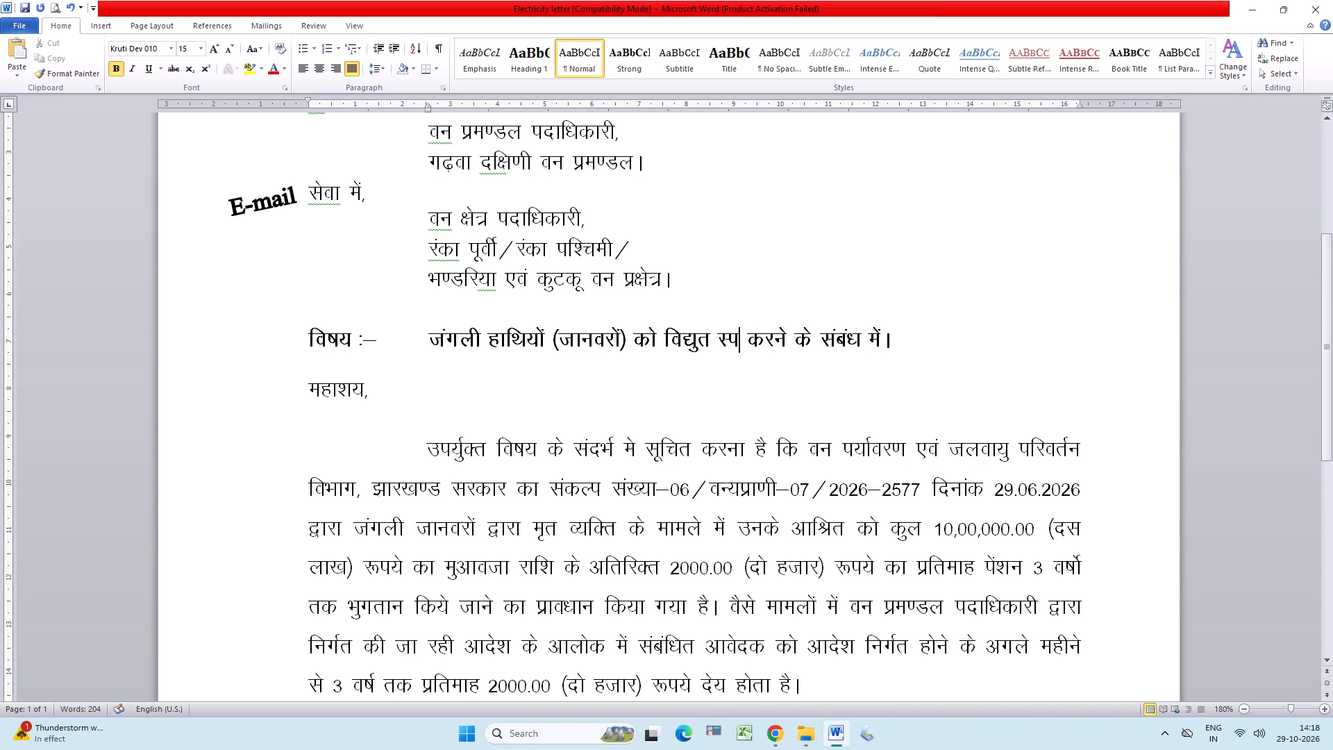
text("kkZ?kkr)
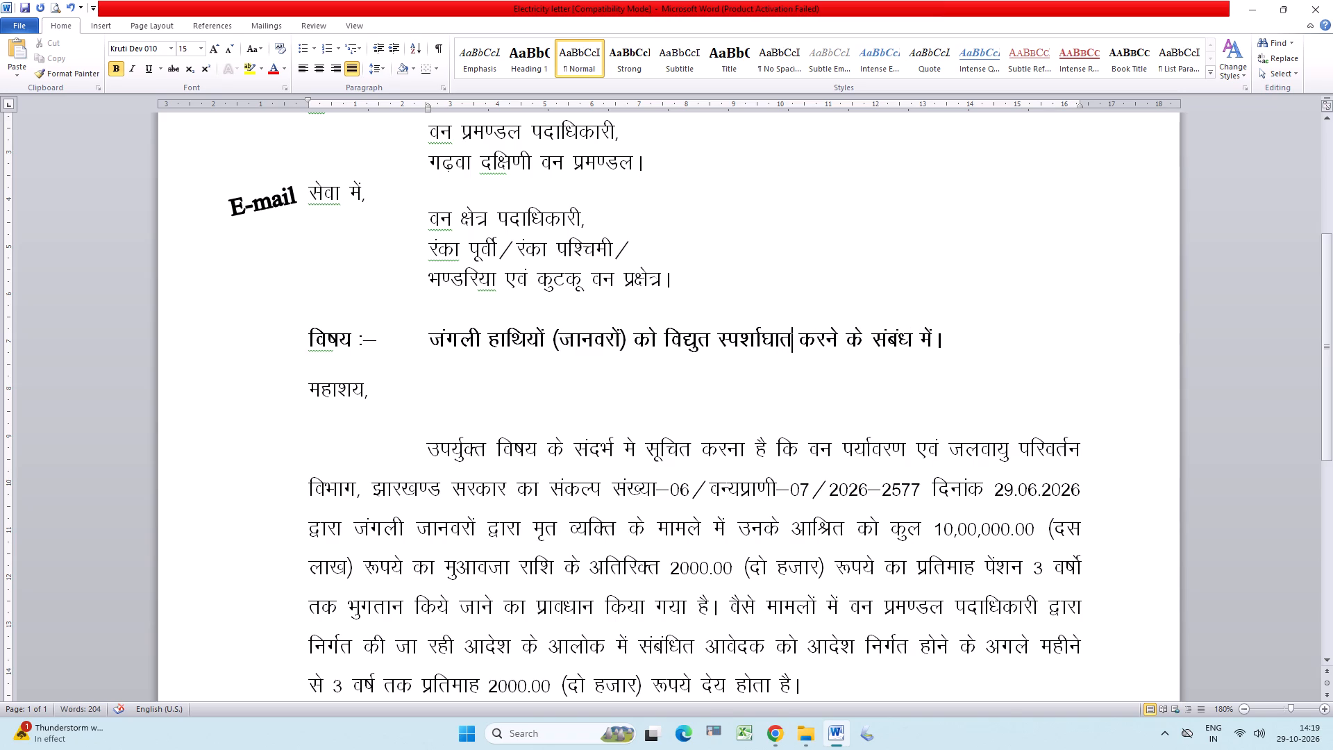
key(space)
text(ls cpk)
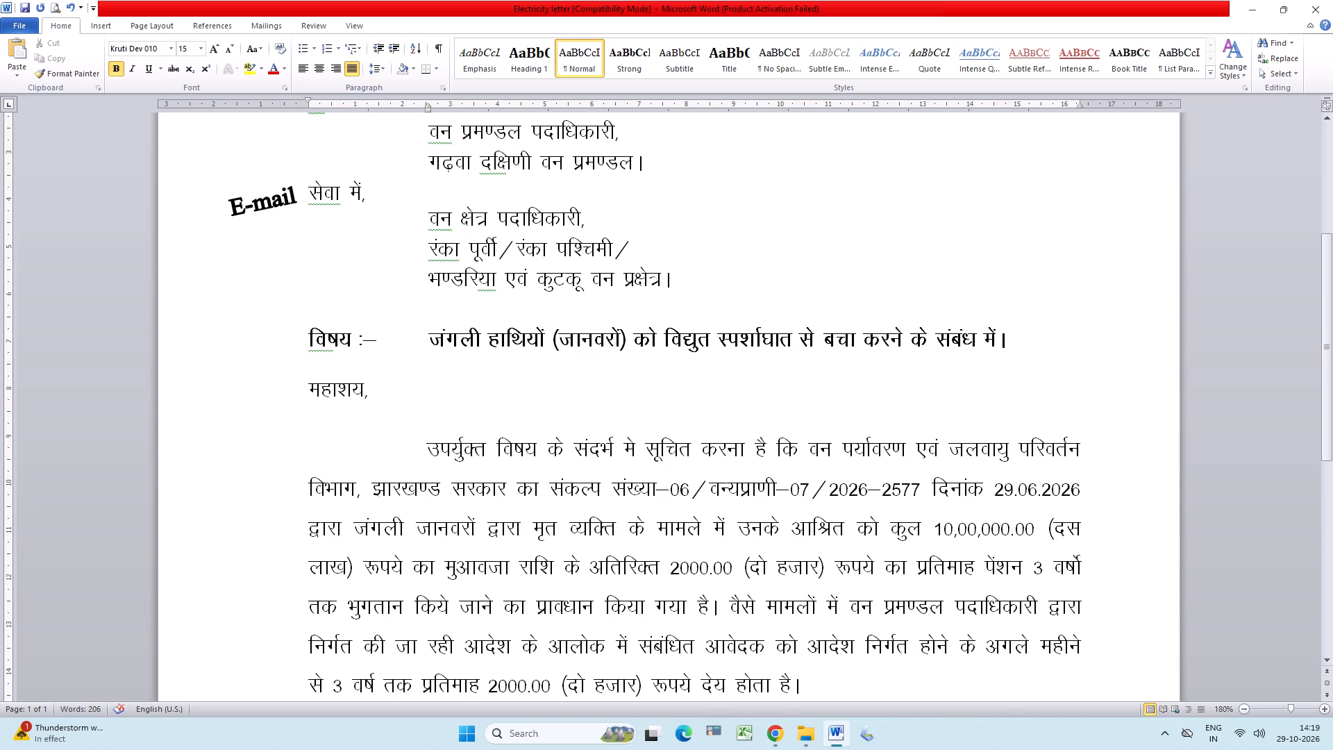
text(us)
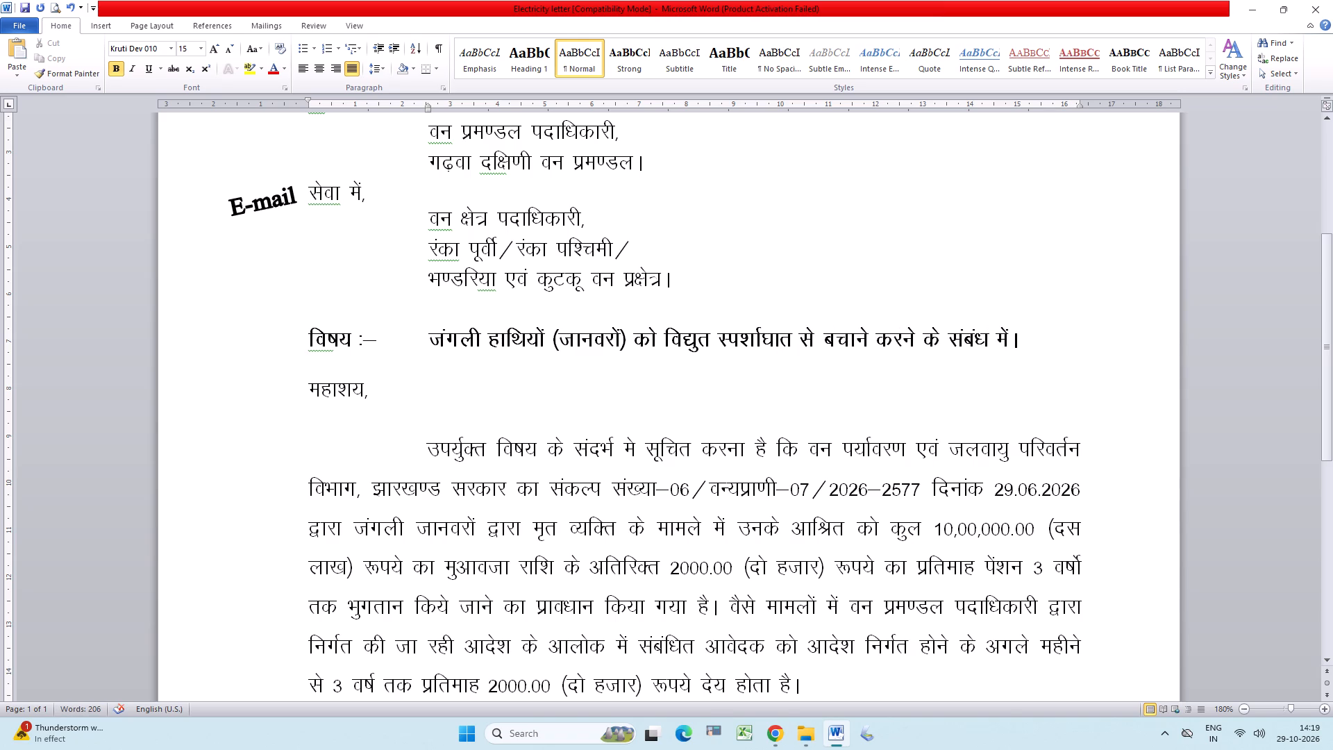
key(Right)
key(ctrl+shift+Right)
key(ctrl+shift+Right)
key(ctrl+shift+Left)
key(BackSpace)
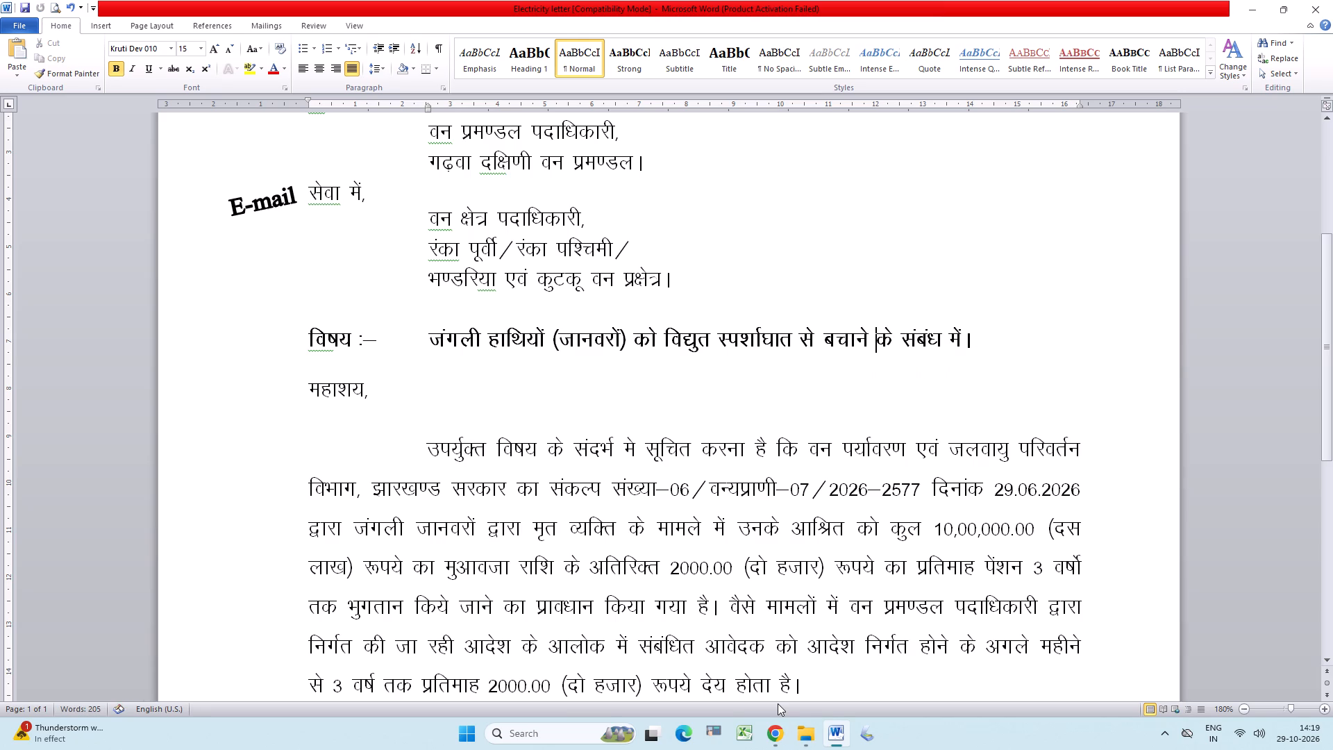
key(ctrl+s)
key(ctrl+s)
Add a reference line labelled "प्रसंग:–" below the subject, with its text position aligned to the subject text.
click(978, 335)
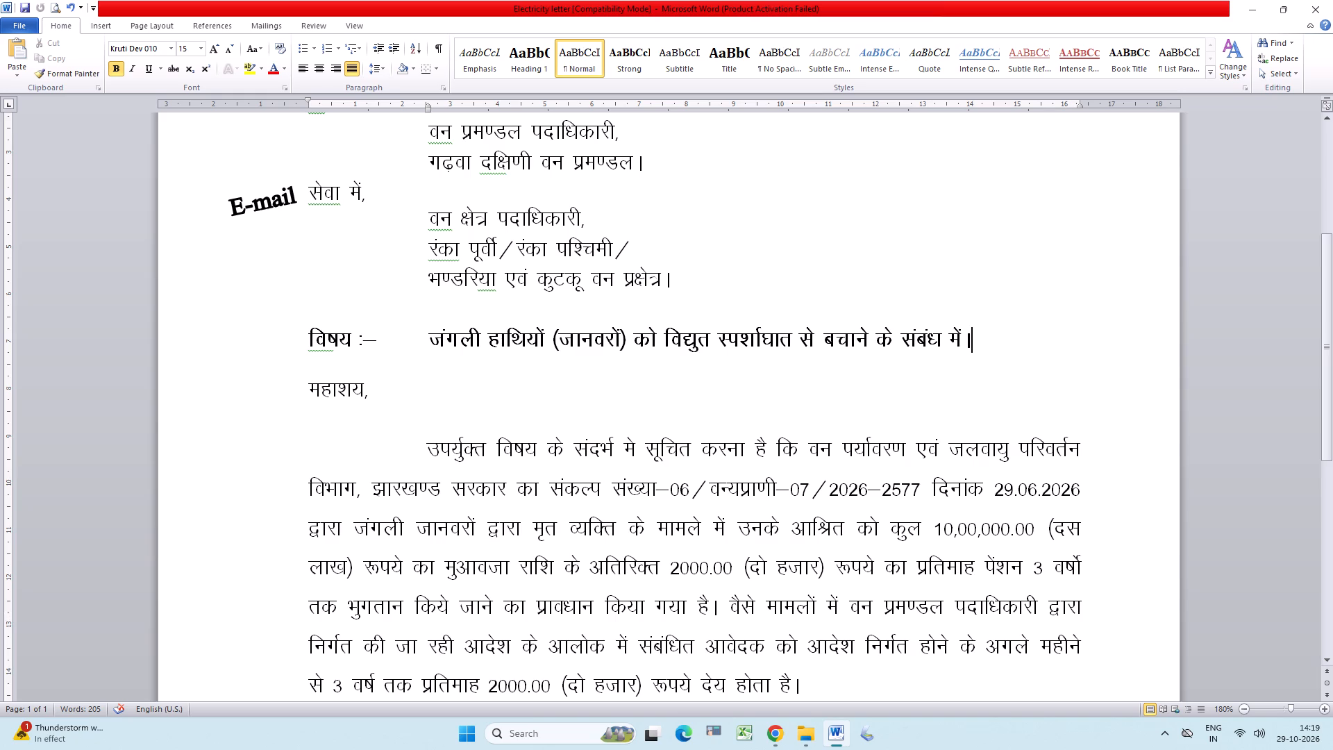
key(Return)
text(izlax)
text(%^)
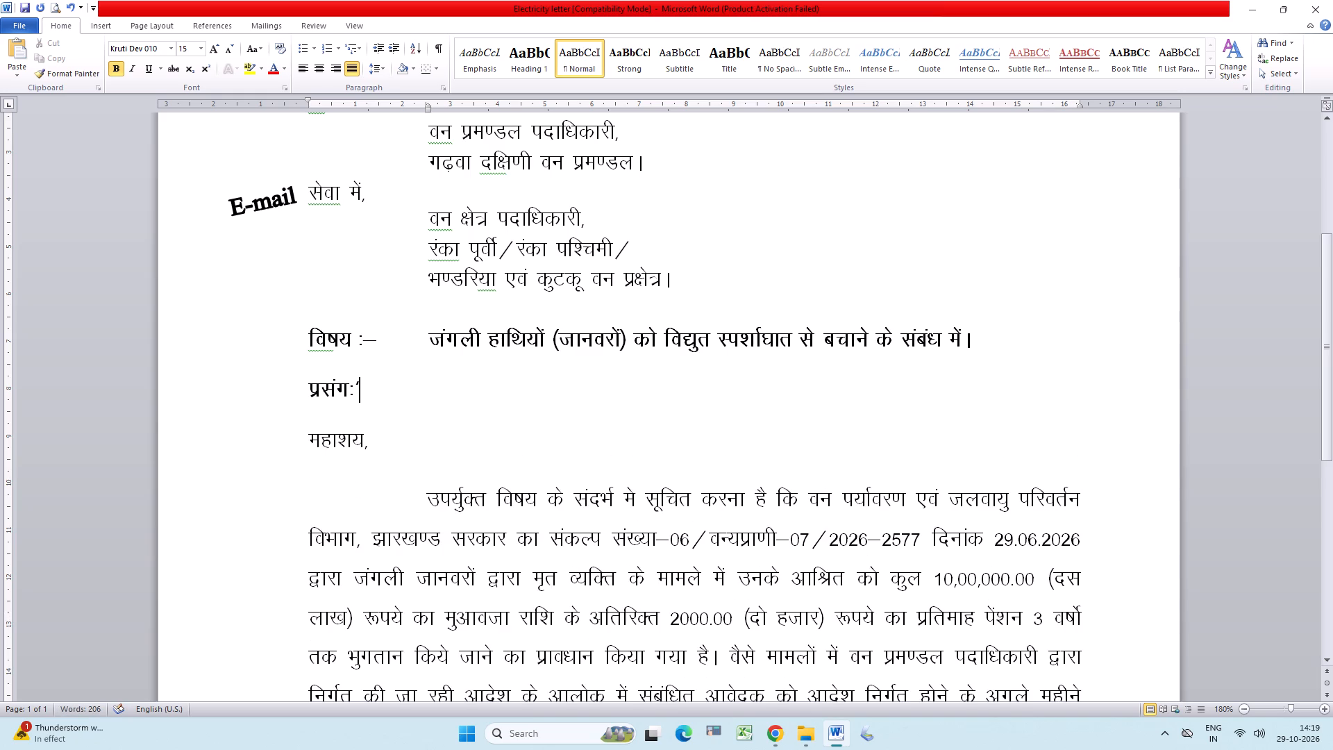
key(shift+BackSpace)
key(shift+BackSpace)
text(%&)
key(Tab)
Enter the referenced authority as "प्रधान मुख्य वन संरक्षक, वन्यप्राणी एवं मुख्य वन्यप्राणी प्रतिपालक," in the प्रसंग line.
text(iz/kku eq[; ou laj{kd] oU;izk.kh)
key(space)
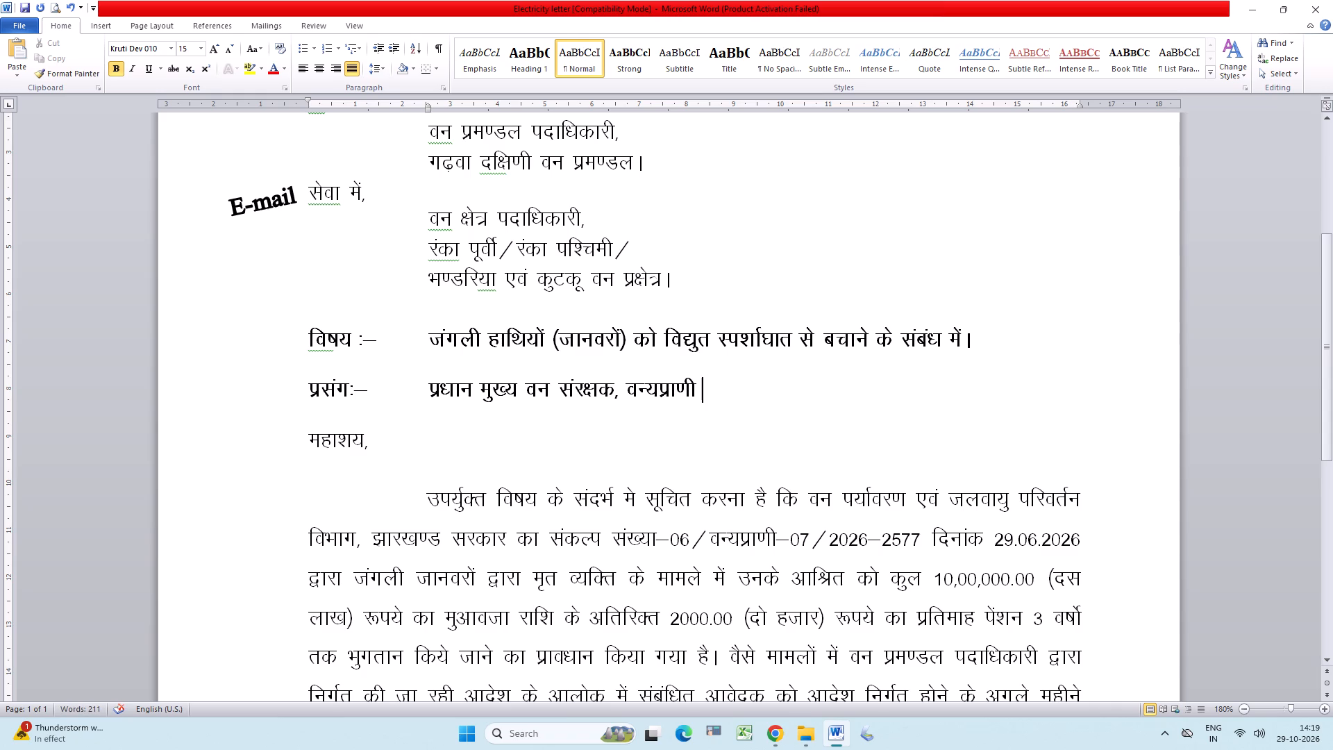
key(comma)
key(o)
text(a eq[; oU;izk.kh izfrikyd])
key(space)
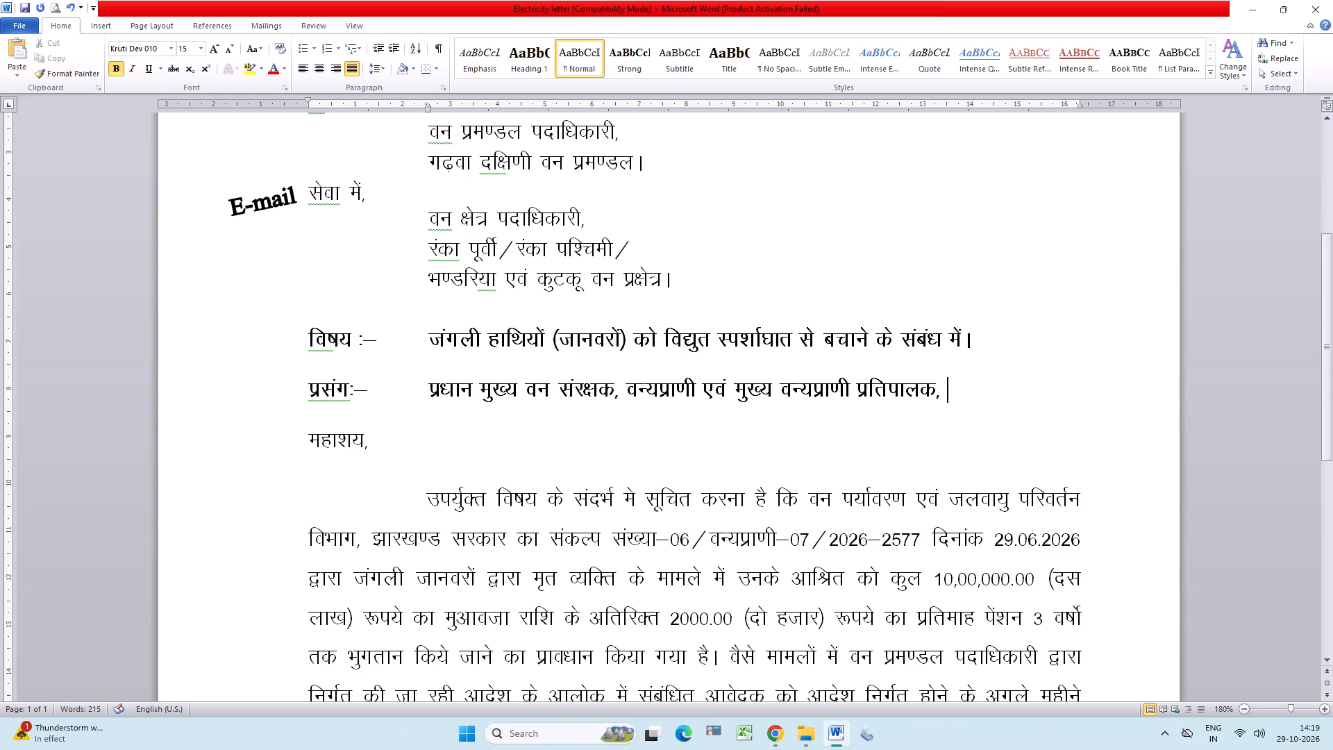
Continue the प्रसंग line with "झारखण्ड, राँची का पत्रांक–1468 दिनांक–29.11.2023" and save the letter.
text(>kj[k.M] jk)
key(alt+0)
key(alt+1)
key(alt+6)
key(alt+1)
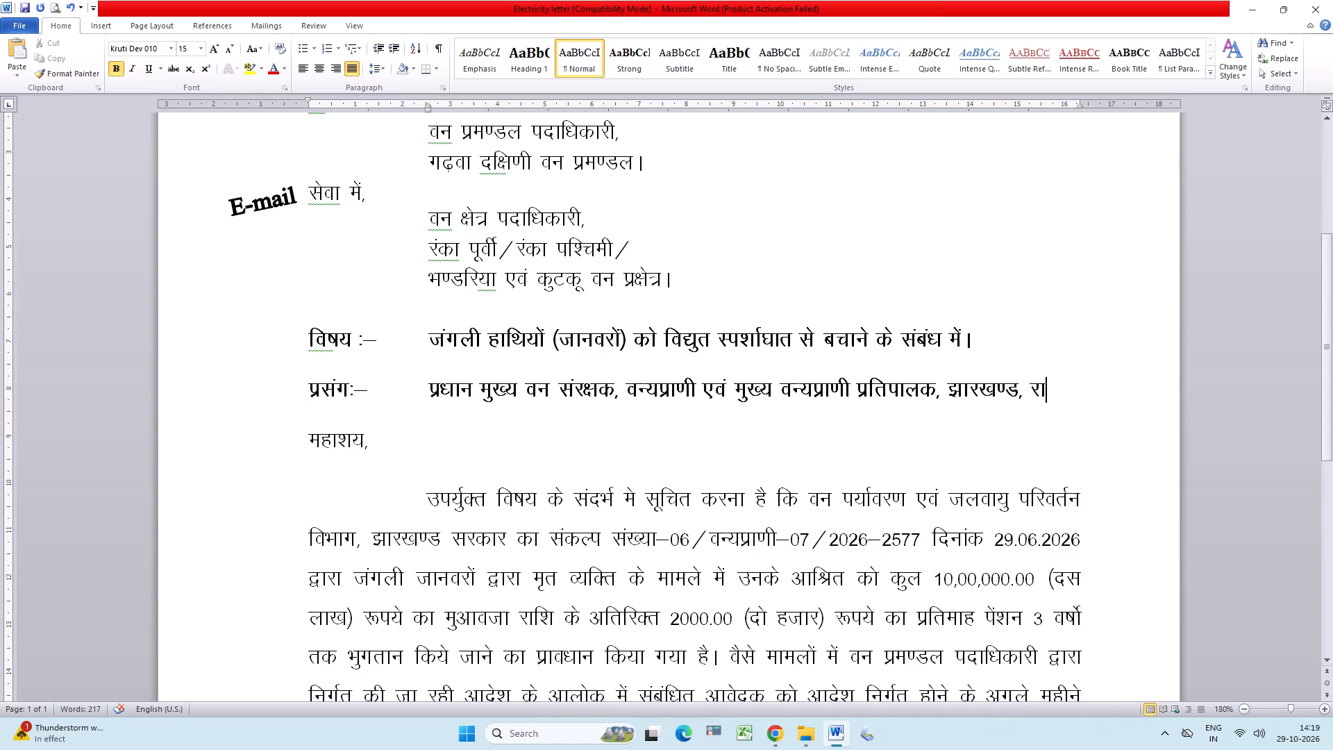
text(ph dk i=kad&1468 fnukad)
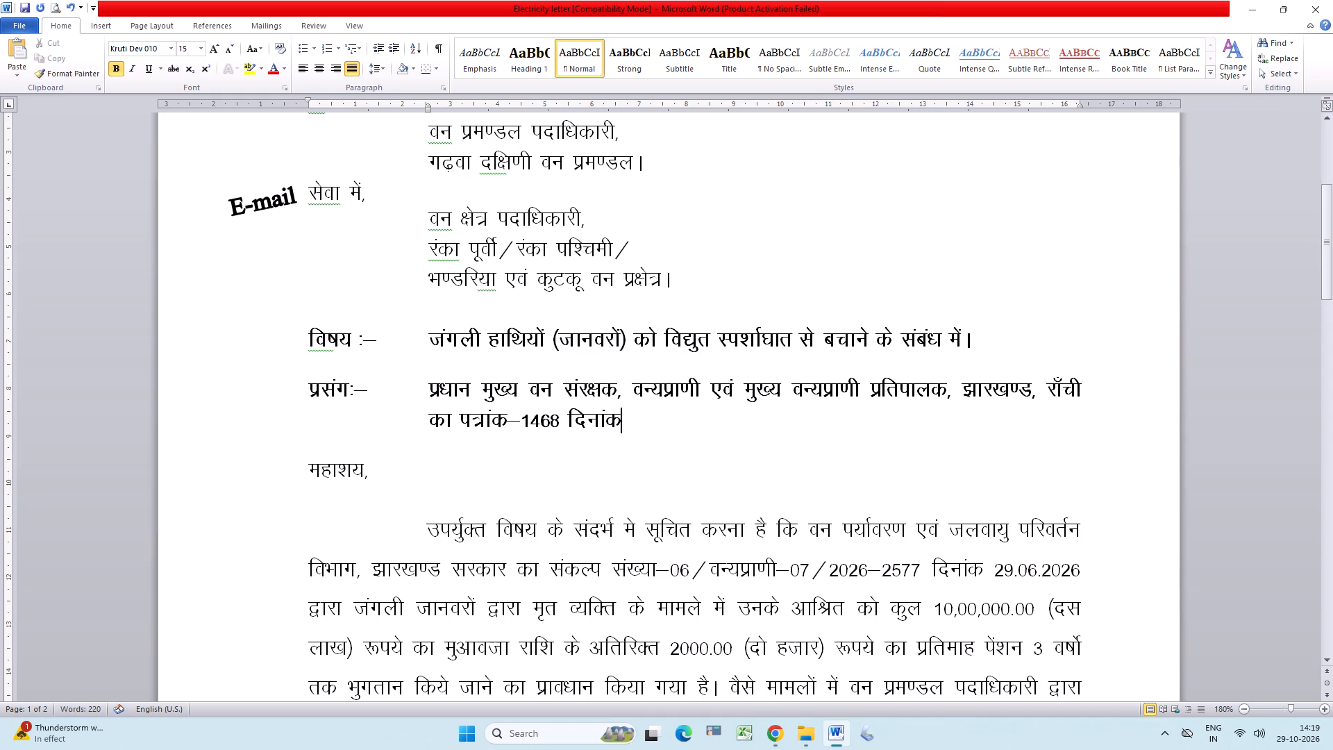
key(shift+ampersand)
text(29-11-2023)
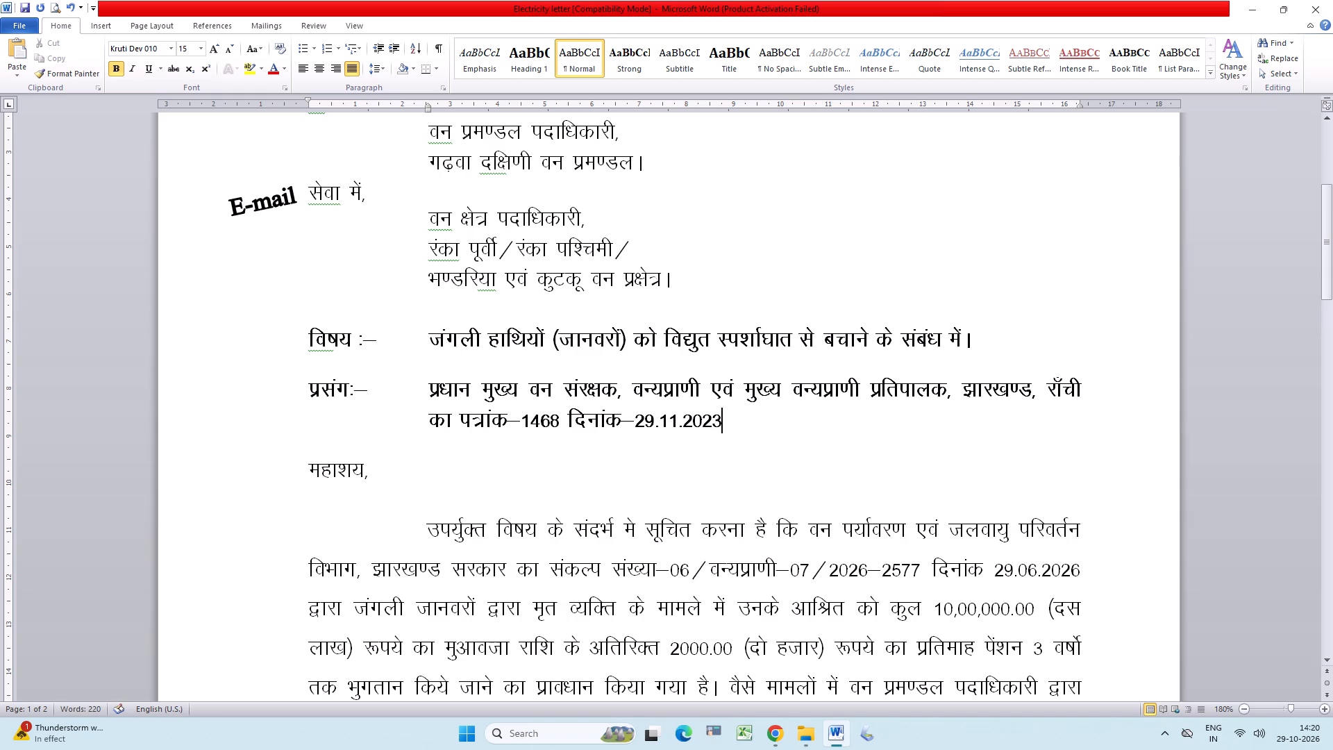
key(ctrl+s)
key(ctrl+s)
Remove the bold formatting from the whole प्रसंग reference, including its label.
drag(312, 383, 650, 437)
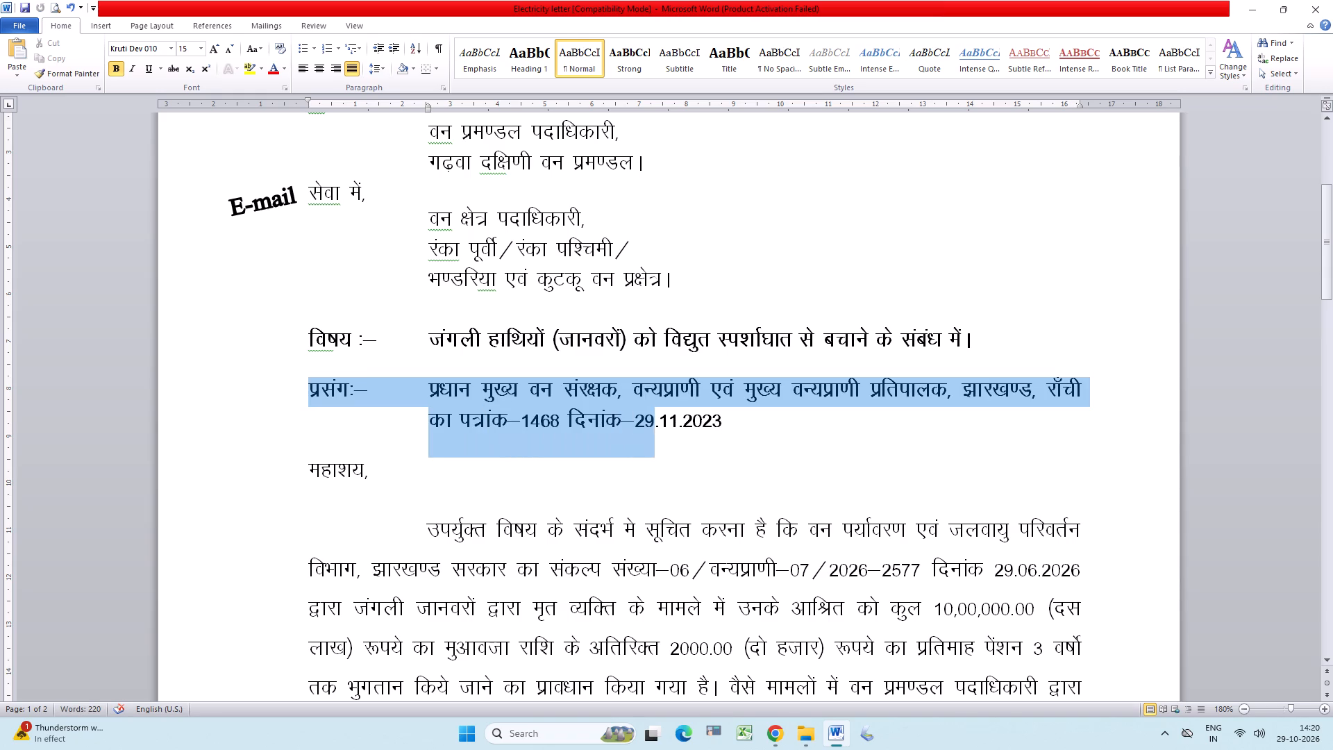
drag(650, 437, 715, 432)
key(ctrl+b)
click(570, 490)
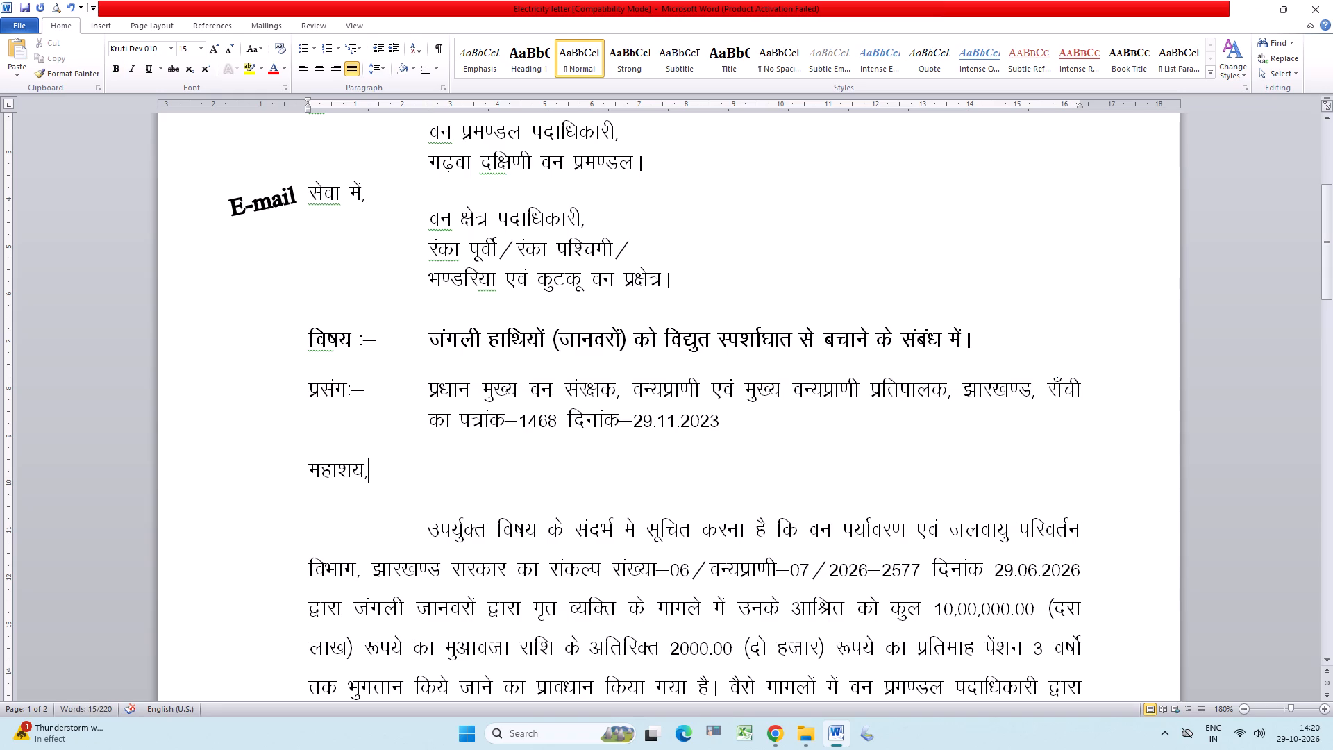
Extend the प्रसंग reference after 29.11.2023 with "एवं इस कार्यालय का पत्रांक–".
click(719, 424)
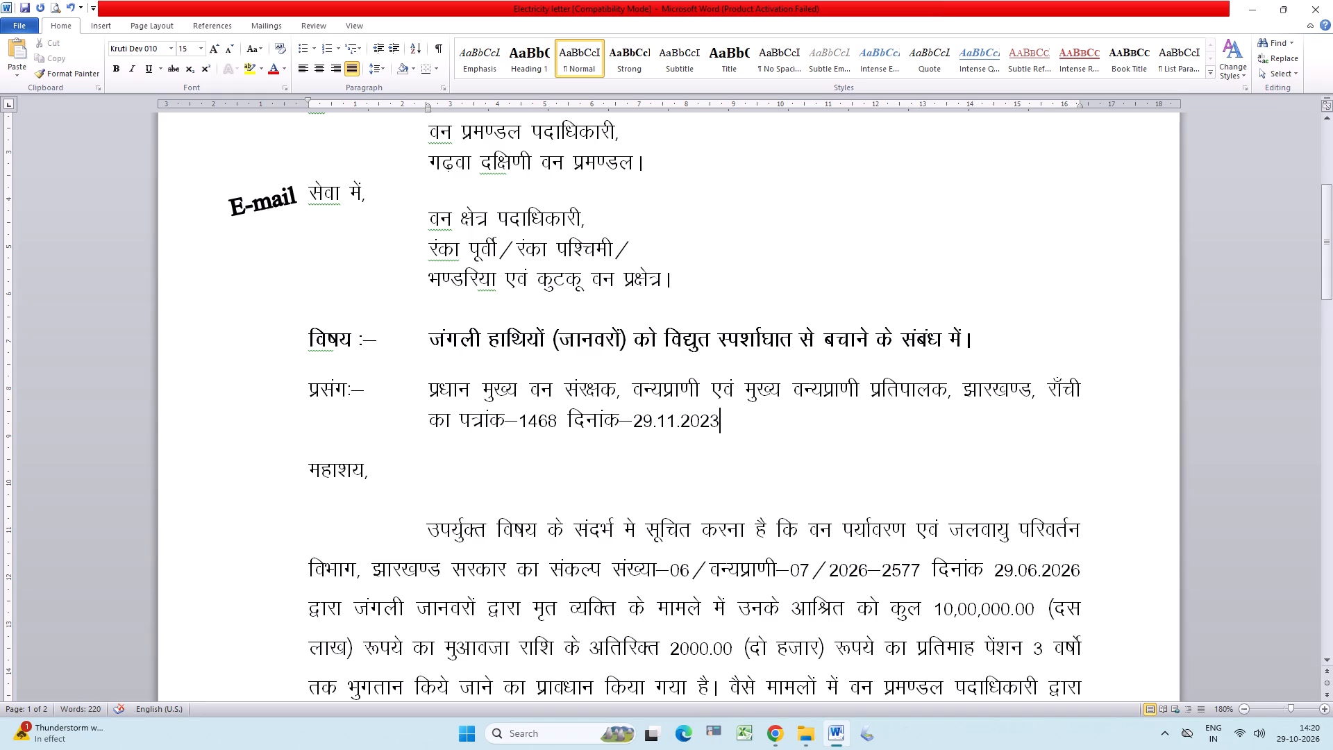
key(space)
text(,oa bl)
key(space)
text(dk;kZy; dki)
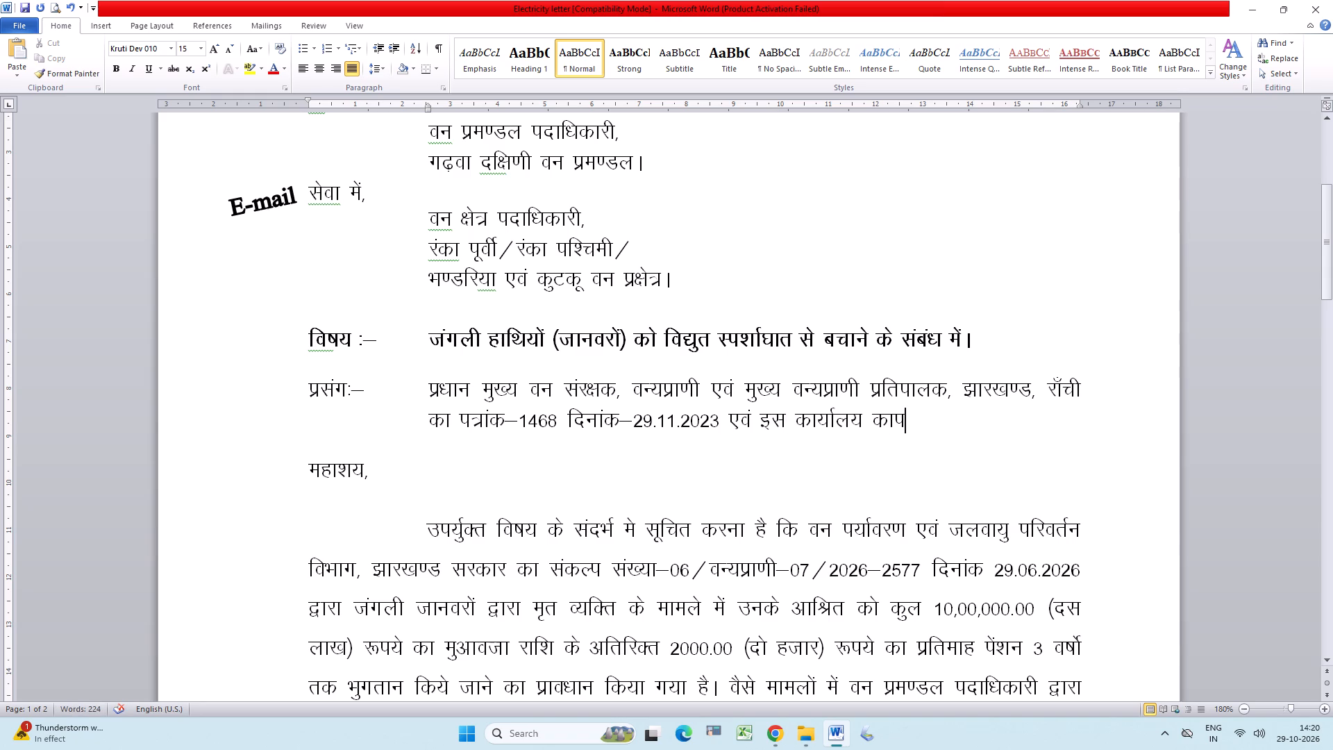
key(ctrl+s)
key(ctrl+s)
key(BackSpace)
key(space)
text(i=kad)
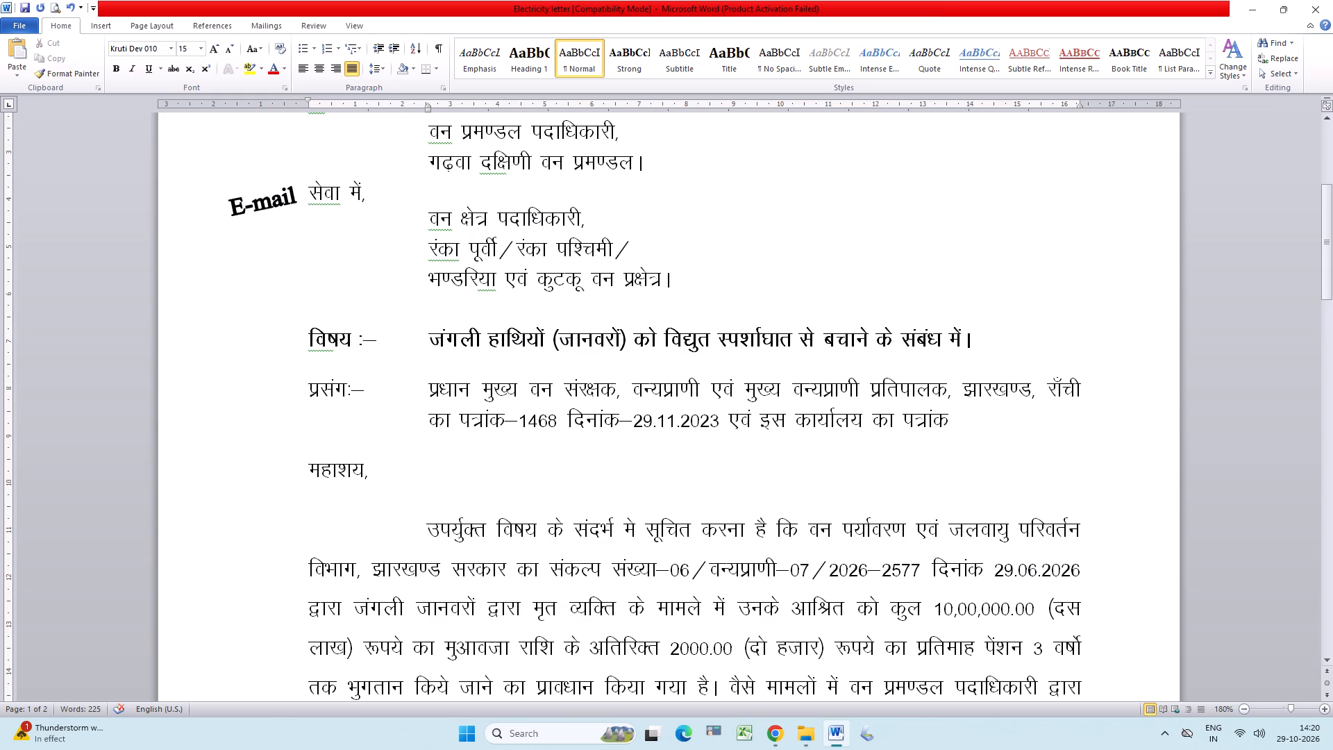
key(shift+ampersand)
Complete the office letter reference in the प्रसंग line with "1800 दिनांक–26.10.2024" and save the letter.
text(1800 f)
key(k)
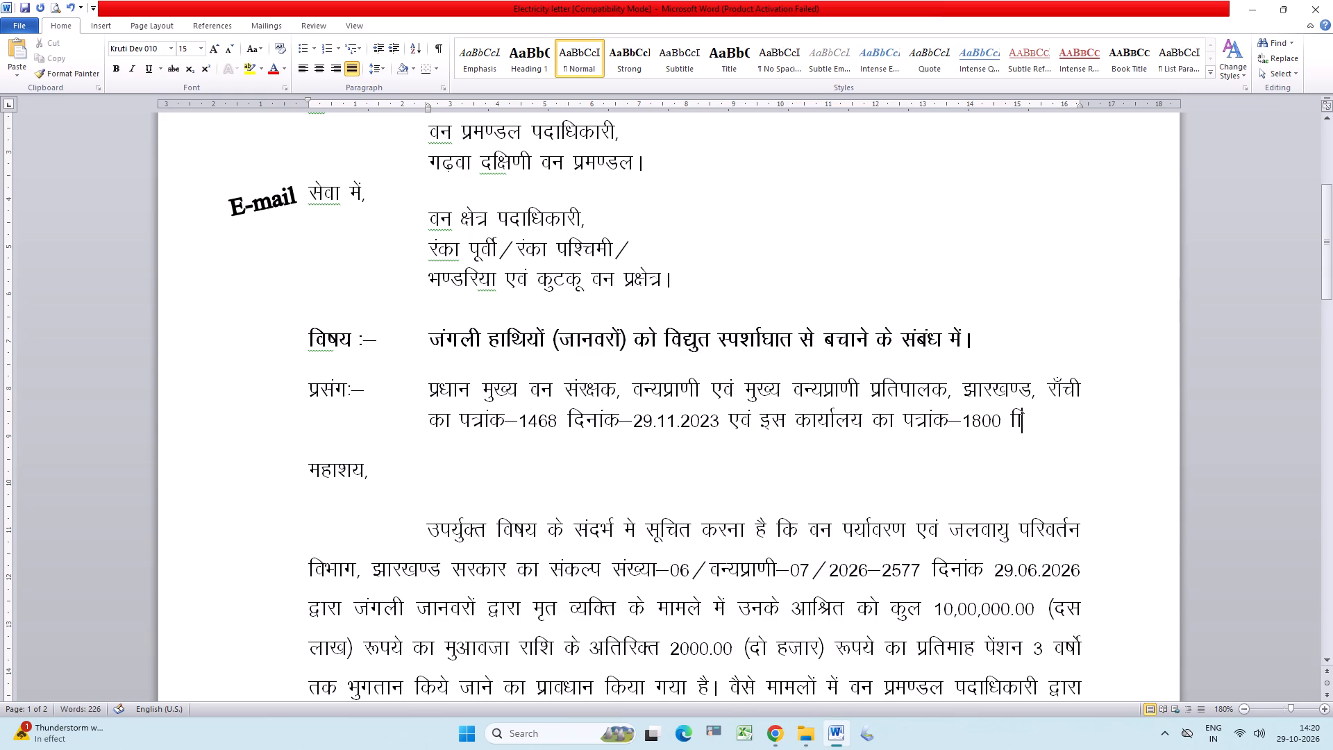
key(BackSpace)
text(nukad)
key(shift+ampersand)
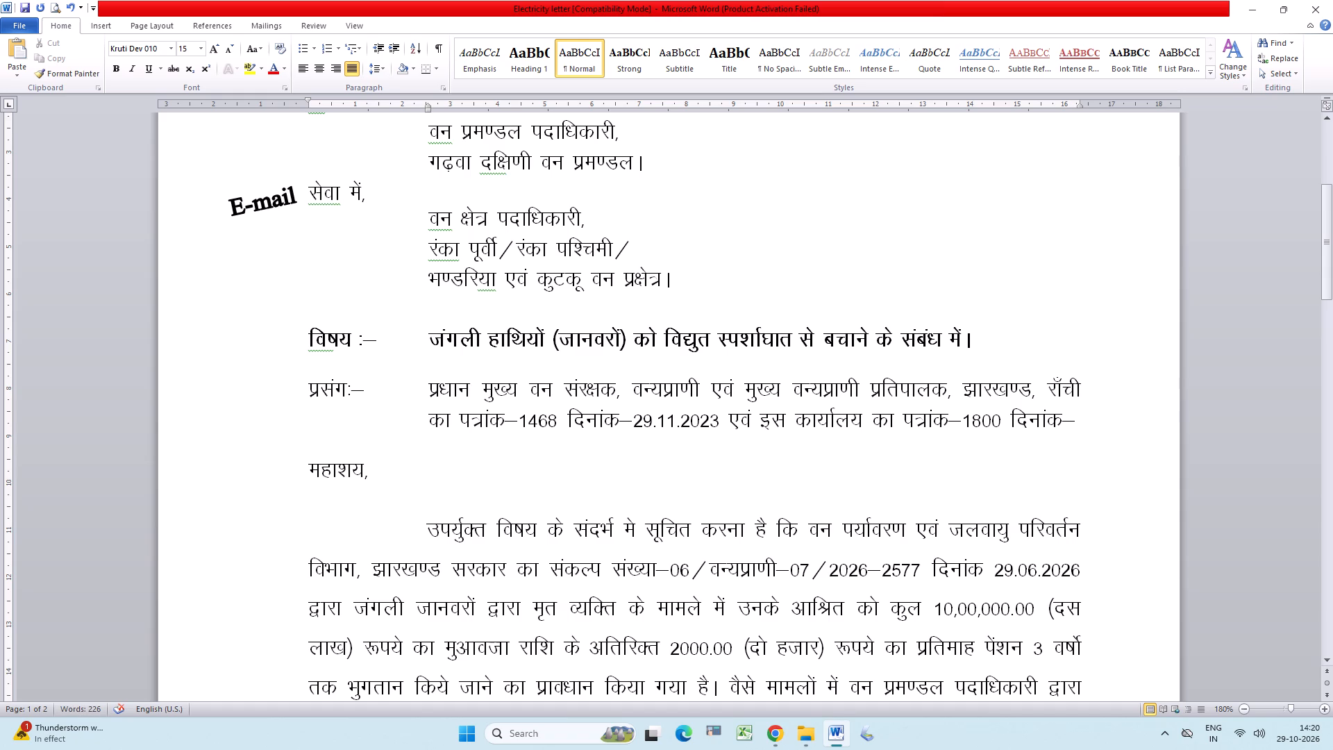
text(26-10-202)
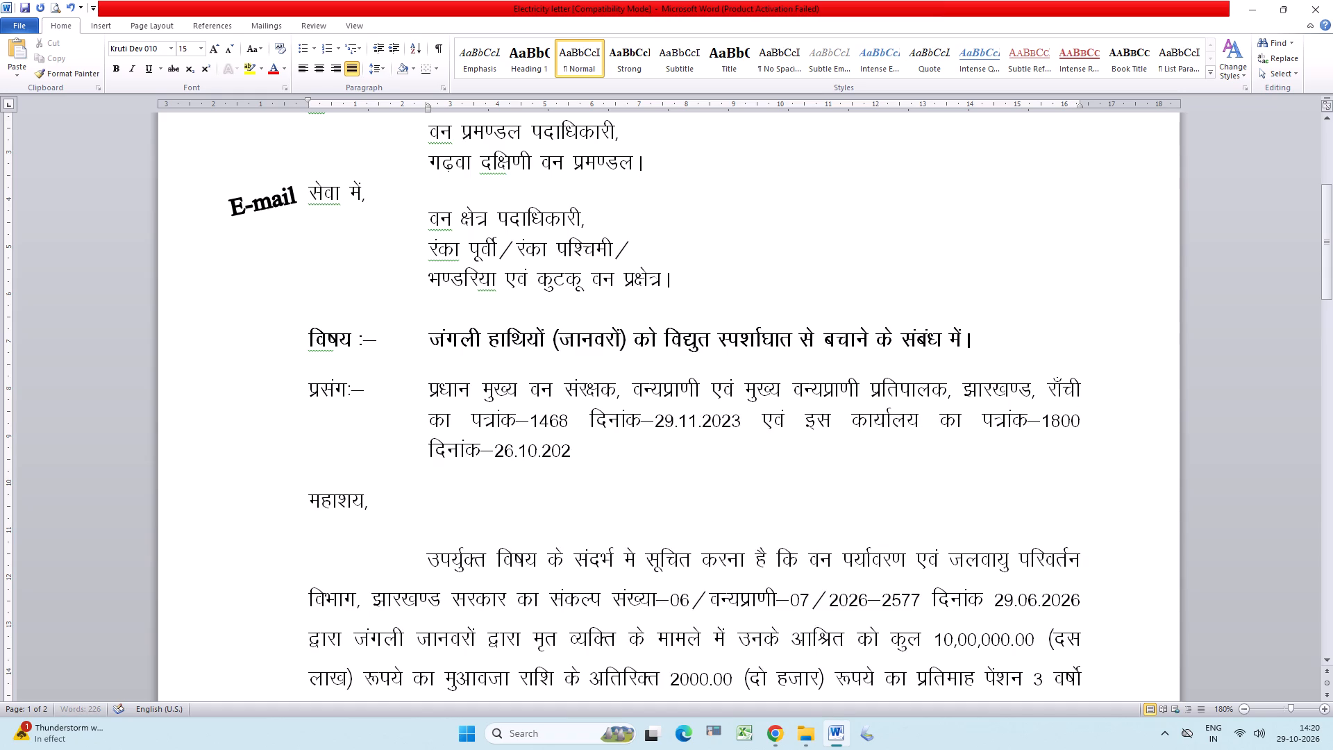
key(4)
key(ctrl+s)
key(ctrl+s)
Change "विषय" in the body's opening phrase to "विषयक प्रासंगिक पत्र", so it reads "उपर्युक्त विषयक प्रासंगिक पत्र के संदर्भ".
click(610, 558)
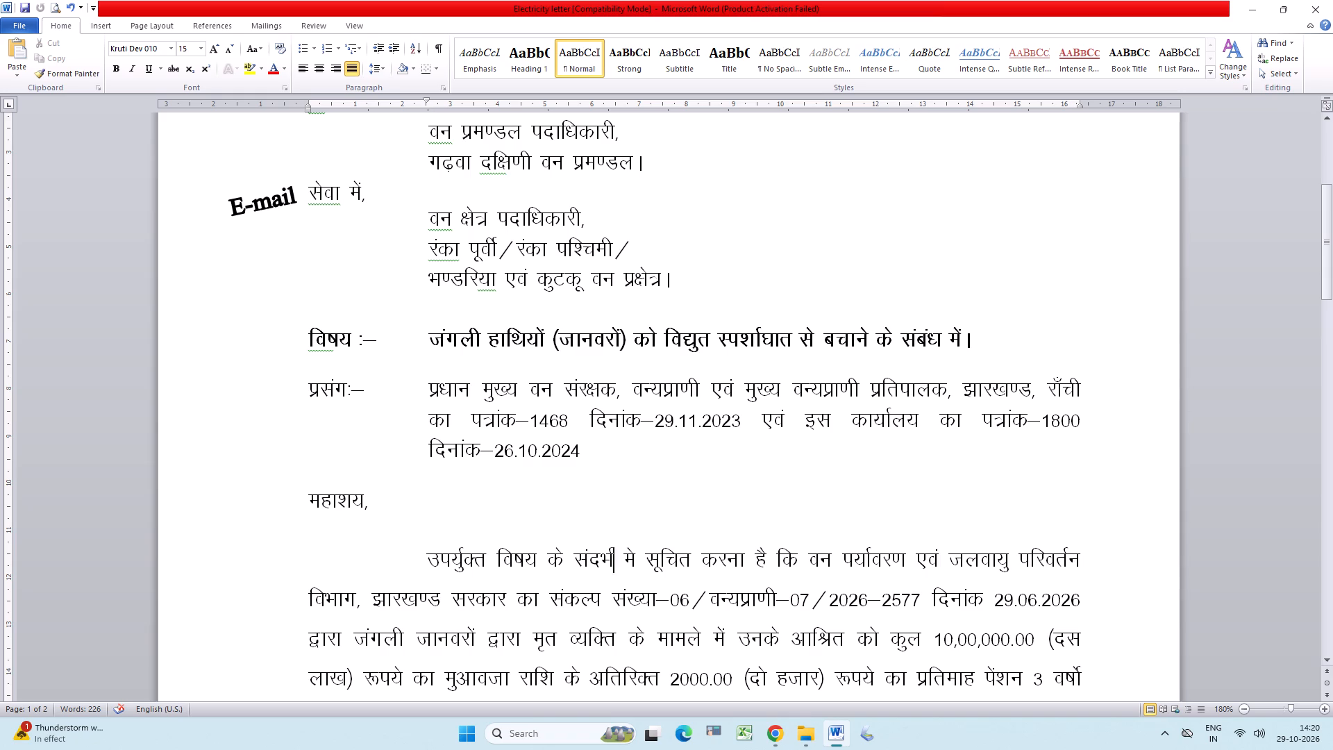
click(541, 551)
key(d)
key(space)
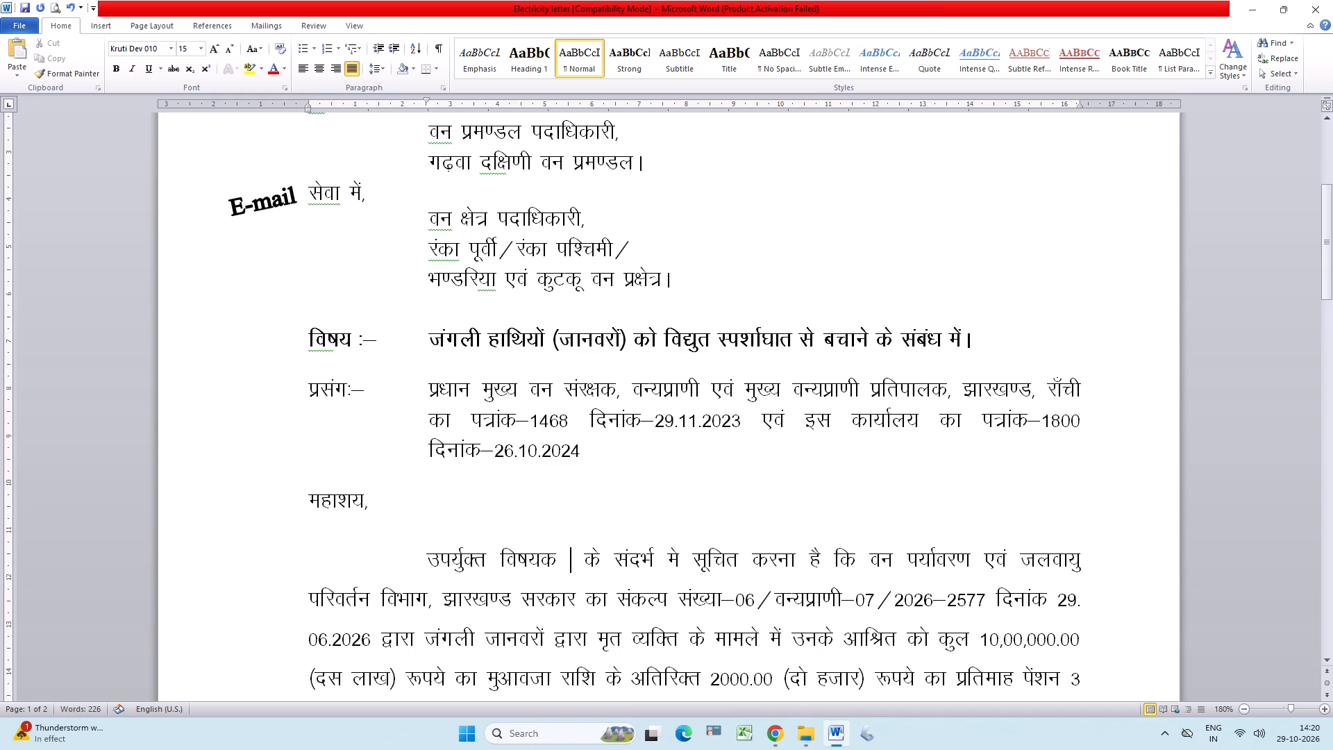
text(iz)
text(lk)
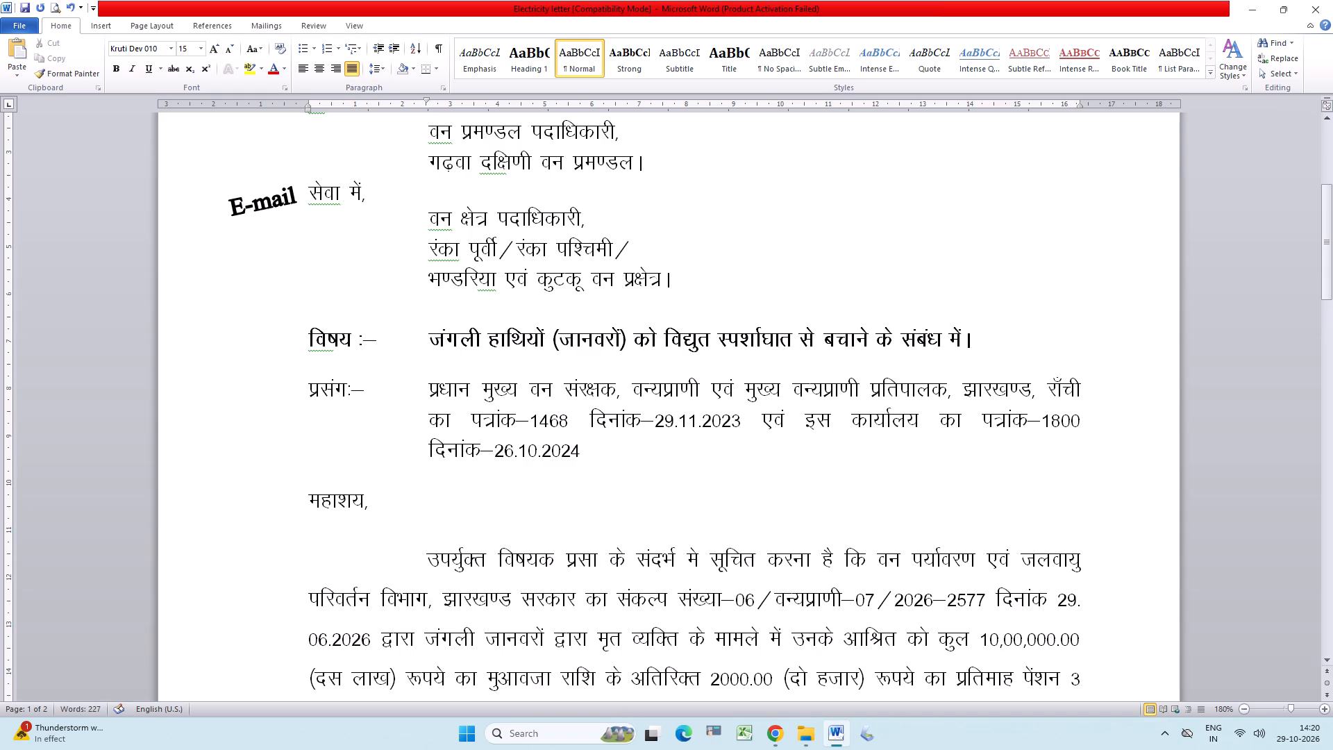
key(BackSpace)
key(BackSpace)
key(BackSpace)
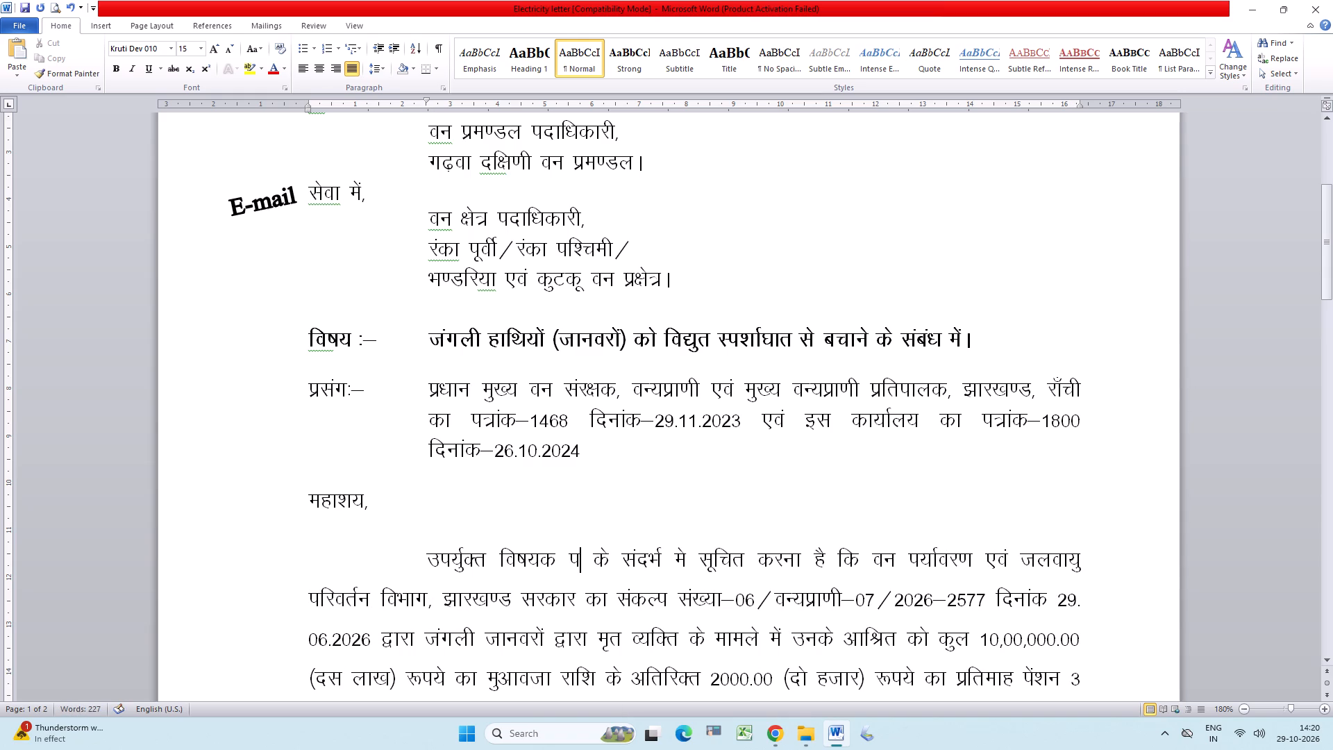
text(zklafxd i)
key(backslash)
key(Insert)
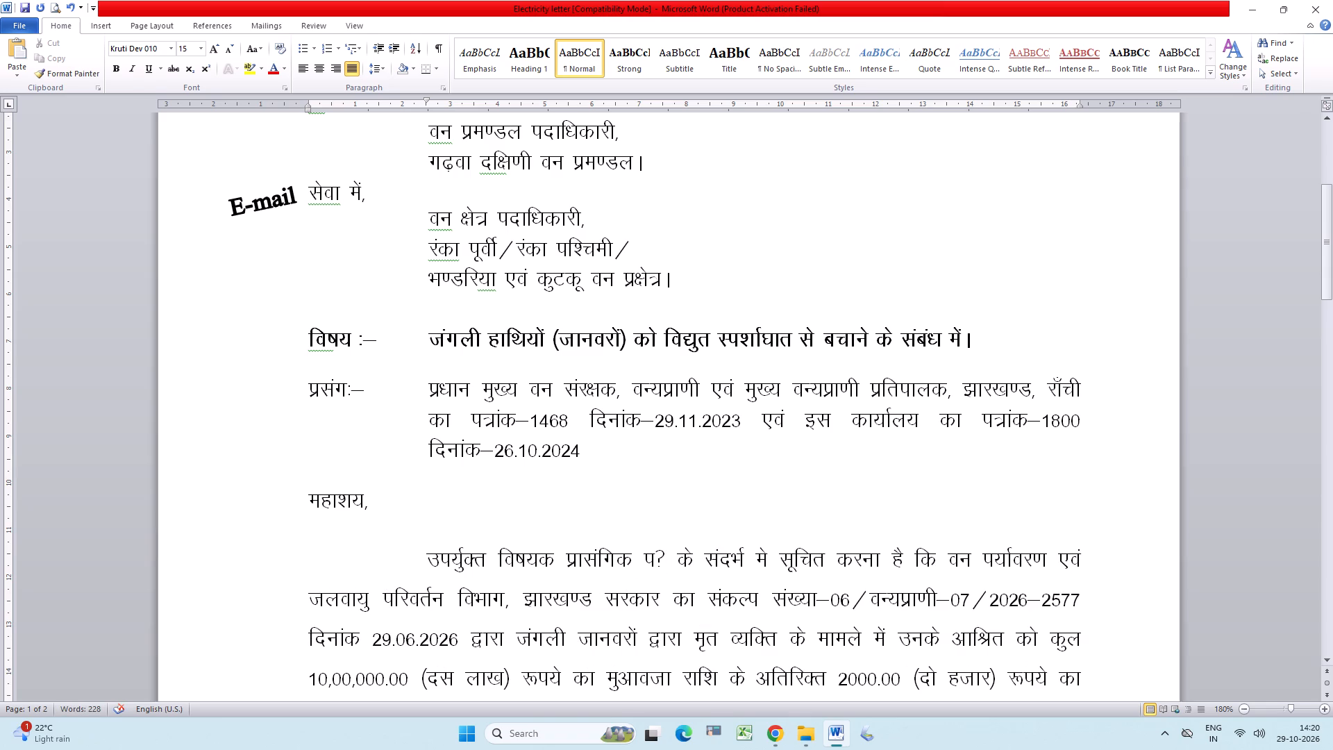
key(BackSpace)
key(minus)
key(BackSpace)
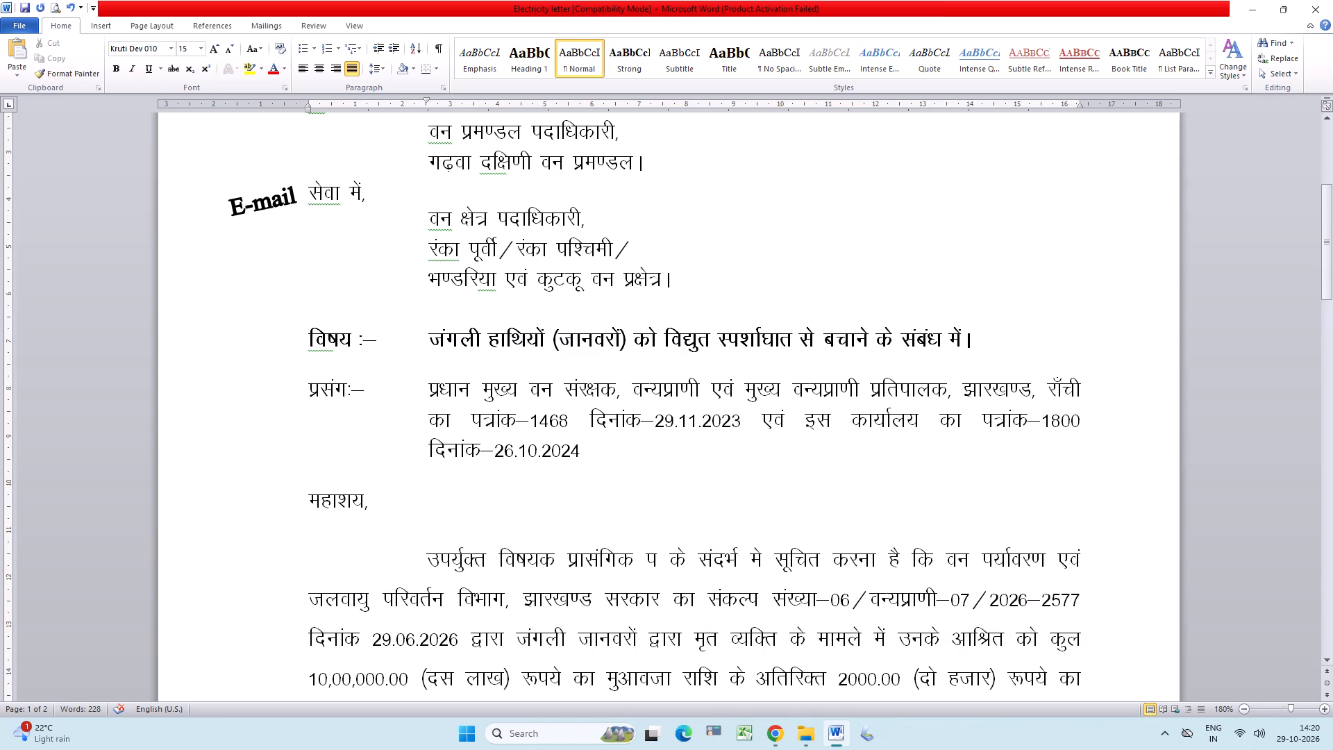
key(equal)
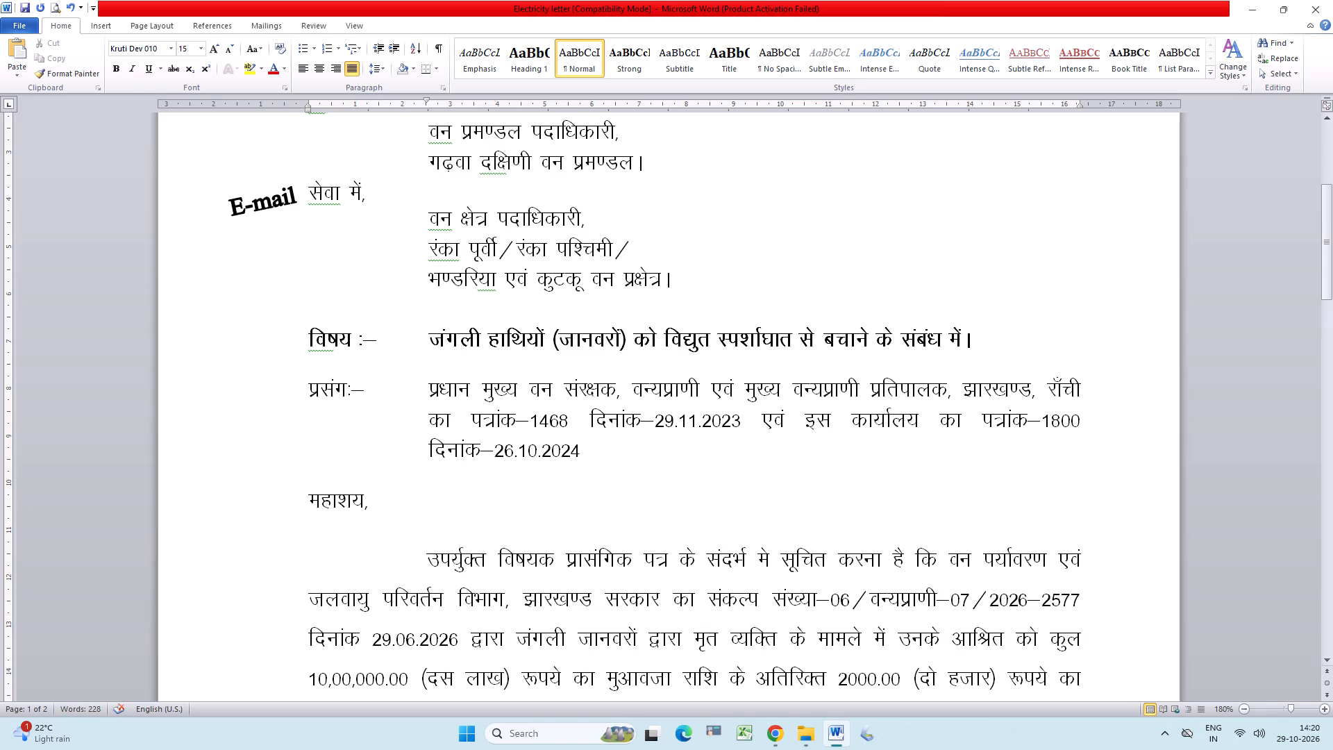
Insert "केन्द्र विद्युत प्राधिकरण" after "सूचित करना है कि" in the first body paragraph.
key(Right)
key(Right)
key(Right)
key(Right)
key(Right)
key(Right)
key(Right)
key(Right)
key(Right)
key(Right)
key(Right)
key(Right)
key(Right)
key(Right)
key(Right)
key(Right)
key(Right)
key(Right)
key(Right)
key(Right)
text(dsUnz fo)
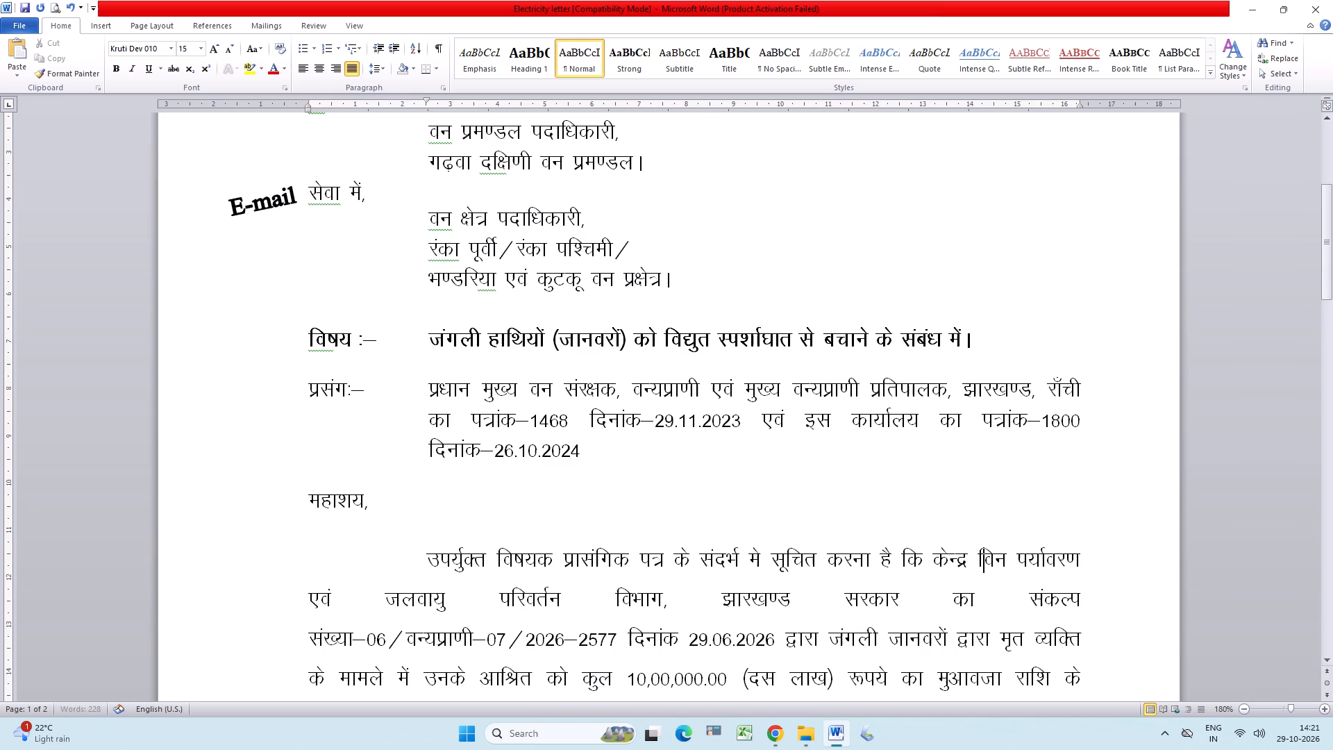
key(shift+bar)
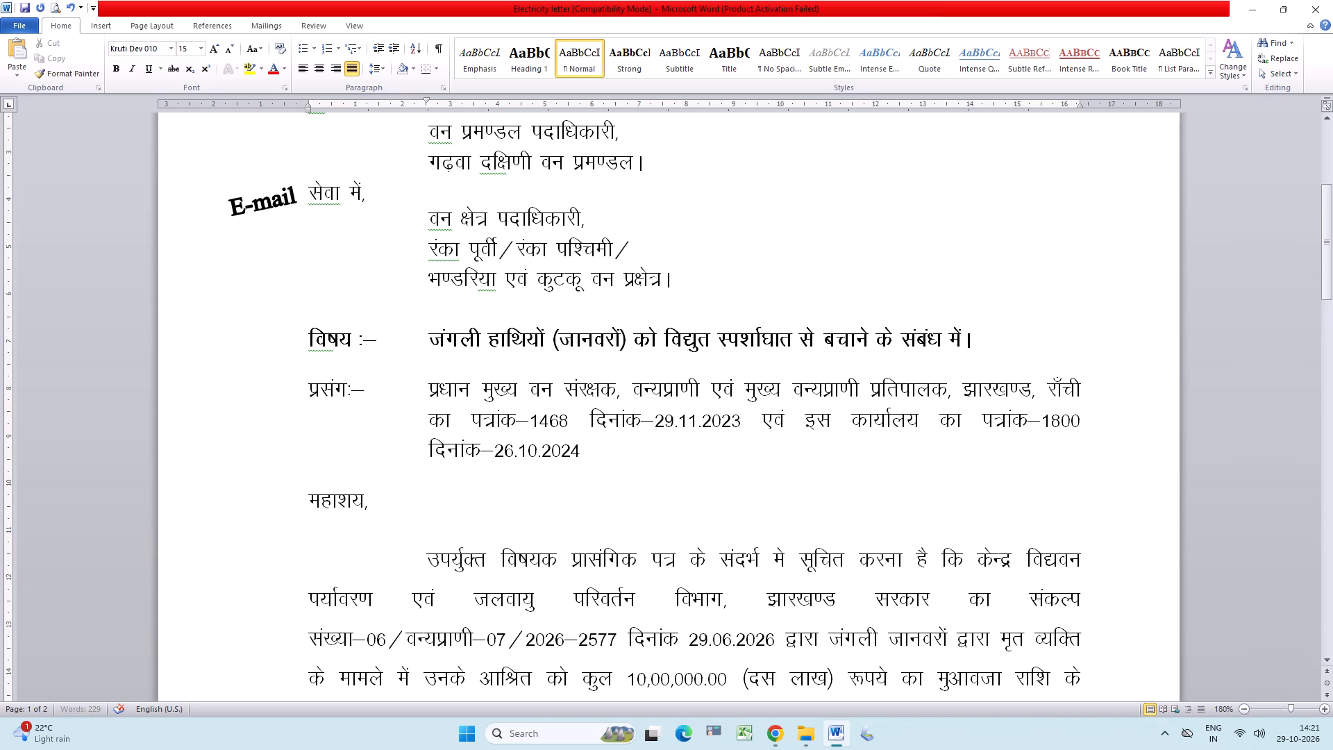
text(qr)
key(space)
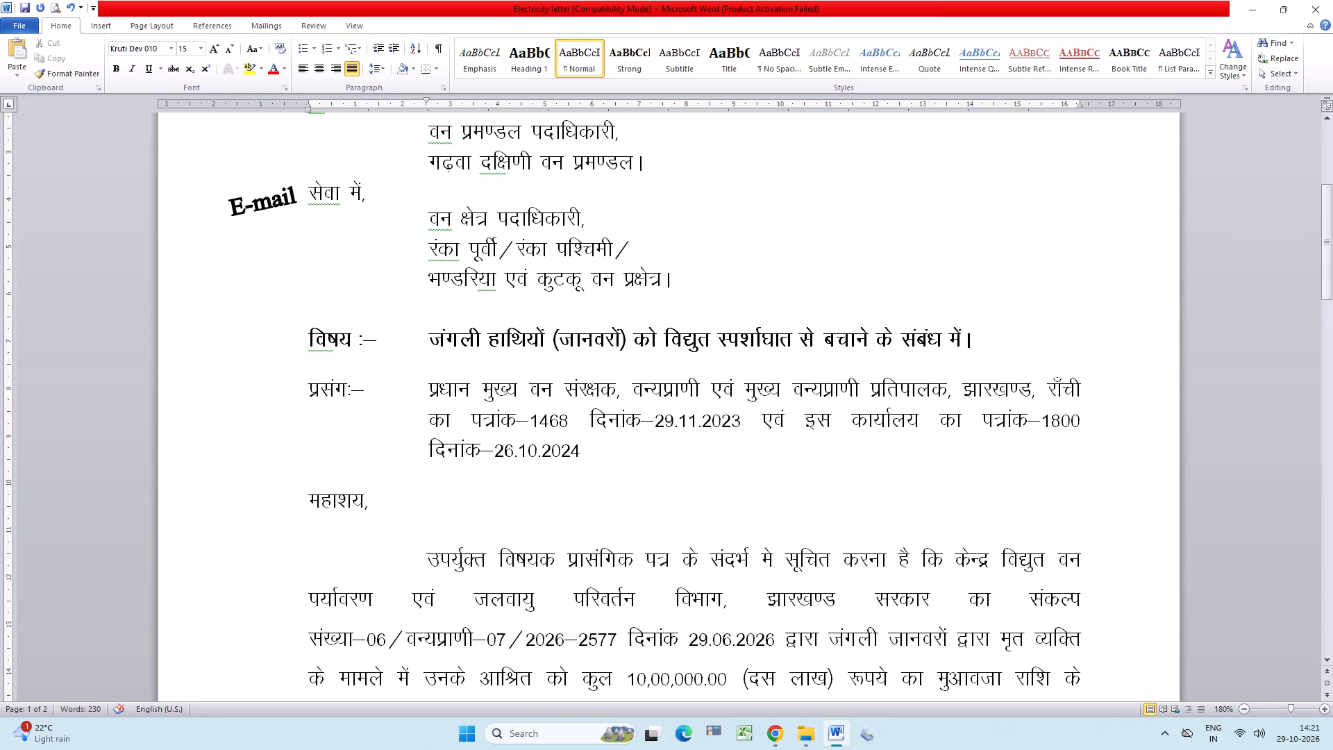
text(izkf/kdj.k)
key(space)
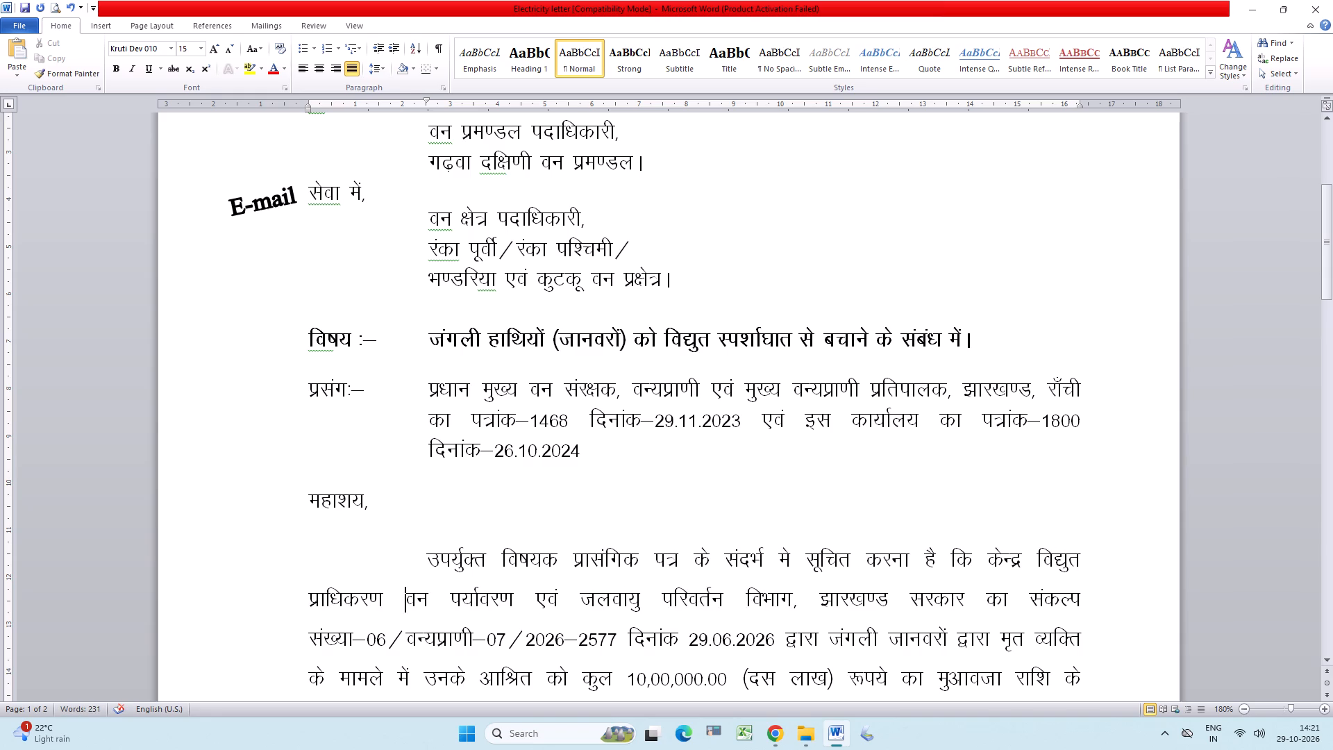
Continue the inserted body text after "प्राधिकरण" with ", भारत सरकार के".
key(BackSpace)
text(])
key(space)
text(Hk)
text(kjr ljdk)
key(space)
key(BackSpace)
text(j ds)
key(space)
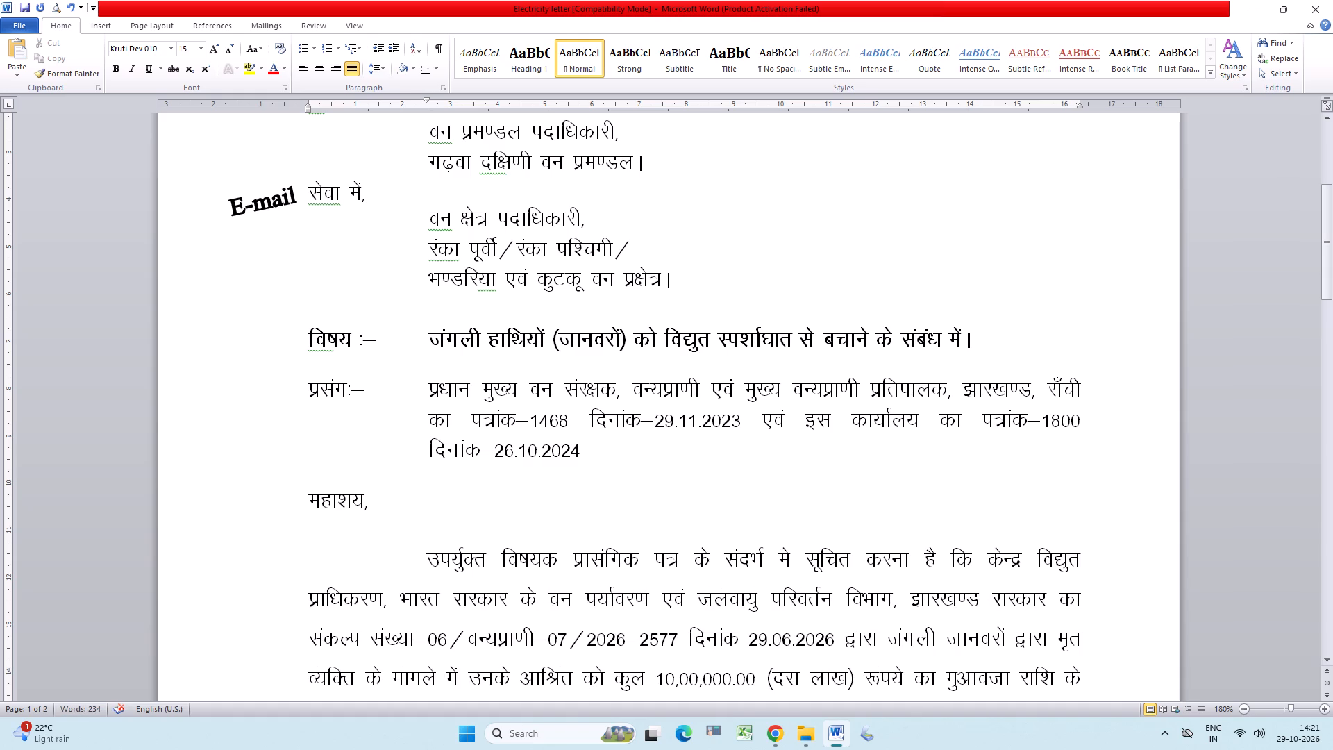
Add "दिशा–निर्देश" after "भारत सरकार के" in the first body paragraph.
text(fn"kkY)
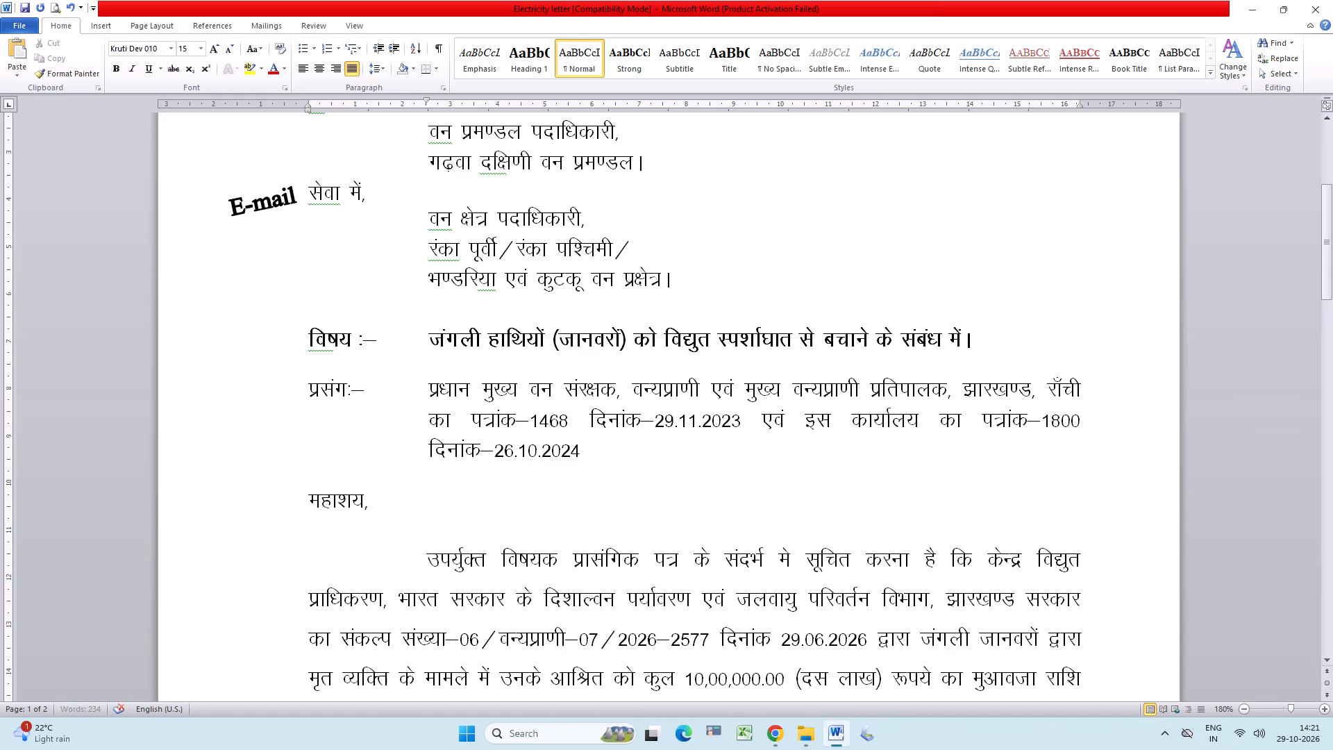
key(BackSpace)
text(&fu)
text(nz)
key(BackSpace)
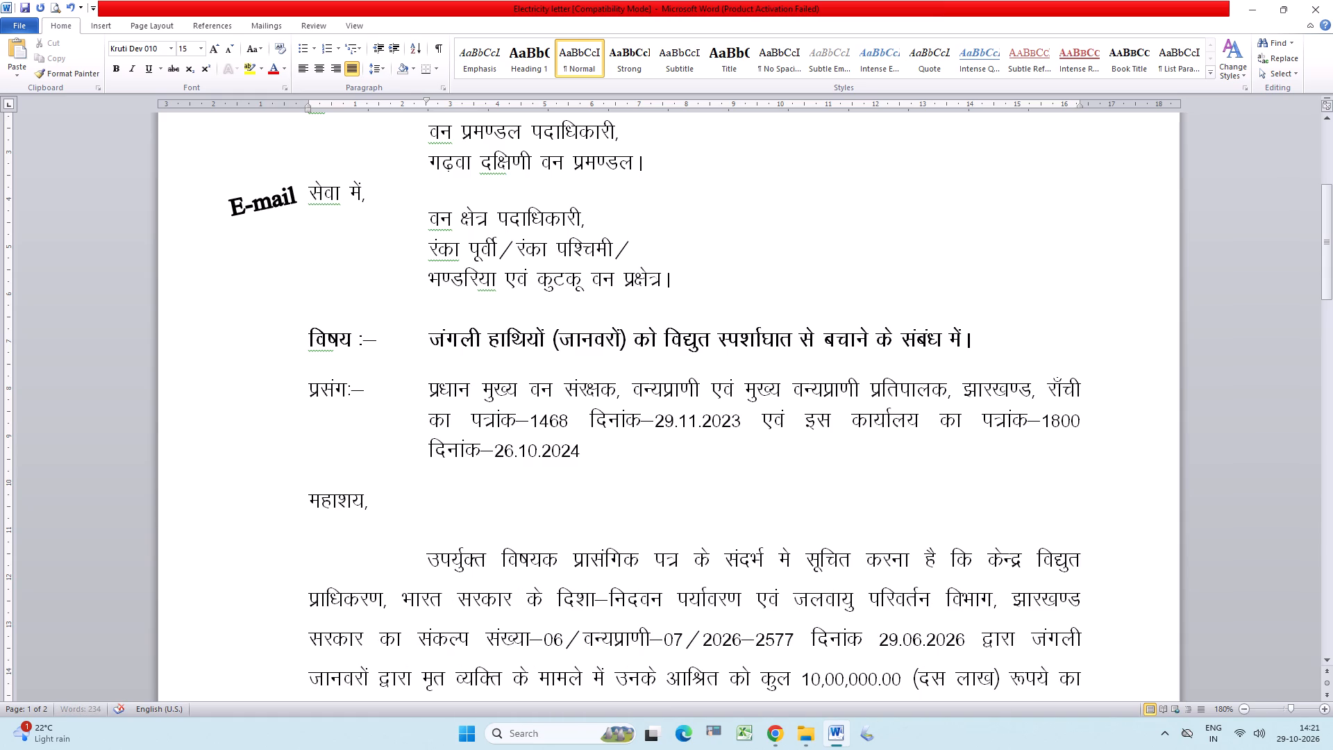
text(sZ"k)
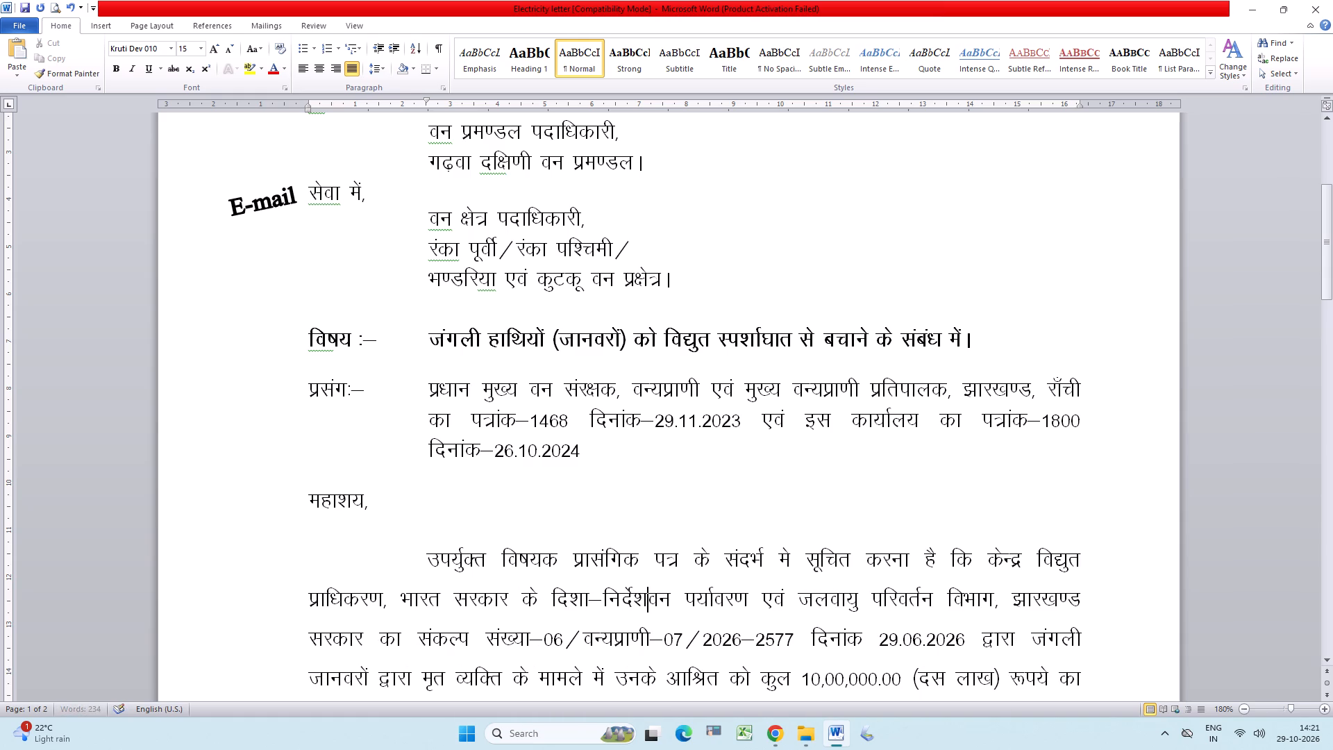
key(space)
text(ds)
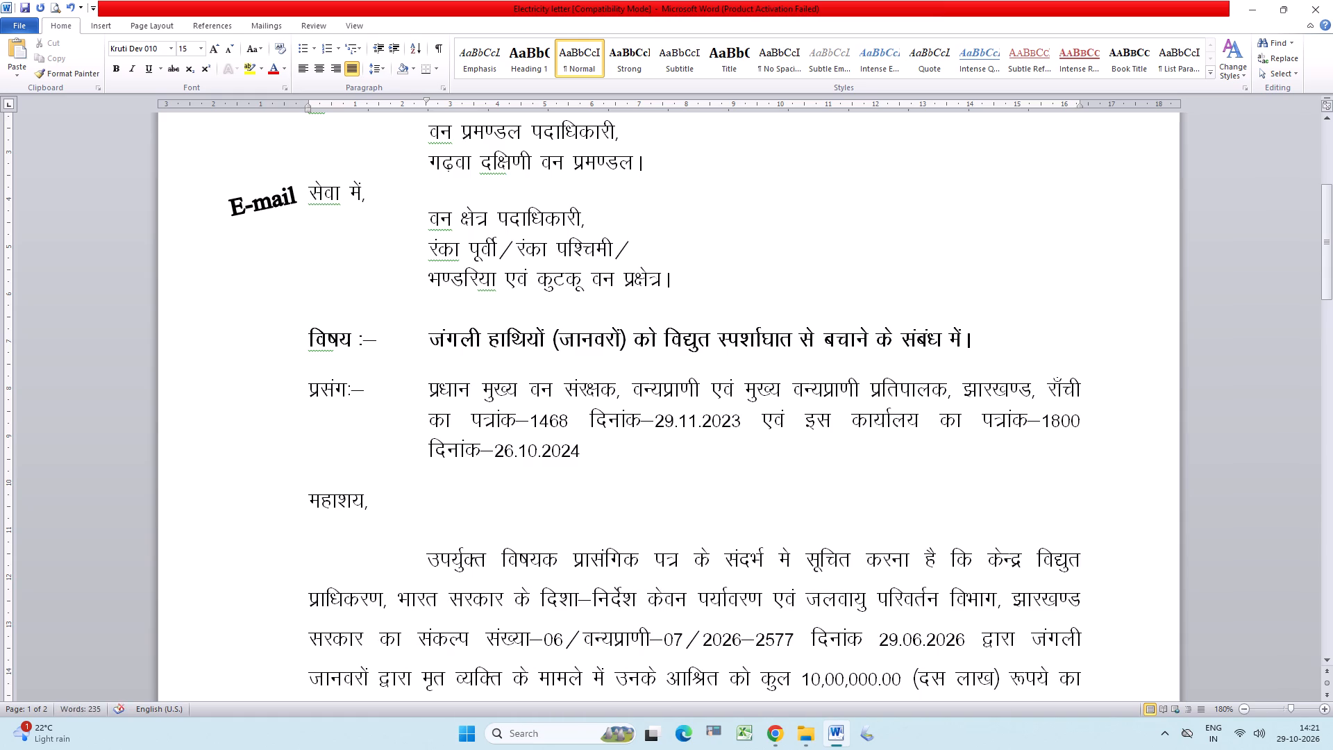
key(BackSpace)
key(BackSpace)
Continue after "दिशा–निर्देश" with "दिनांक–31.08.2022 में उल्लेखित प्रावधान के अनुसार".
text(fnukad)
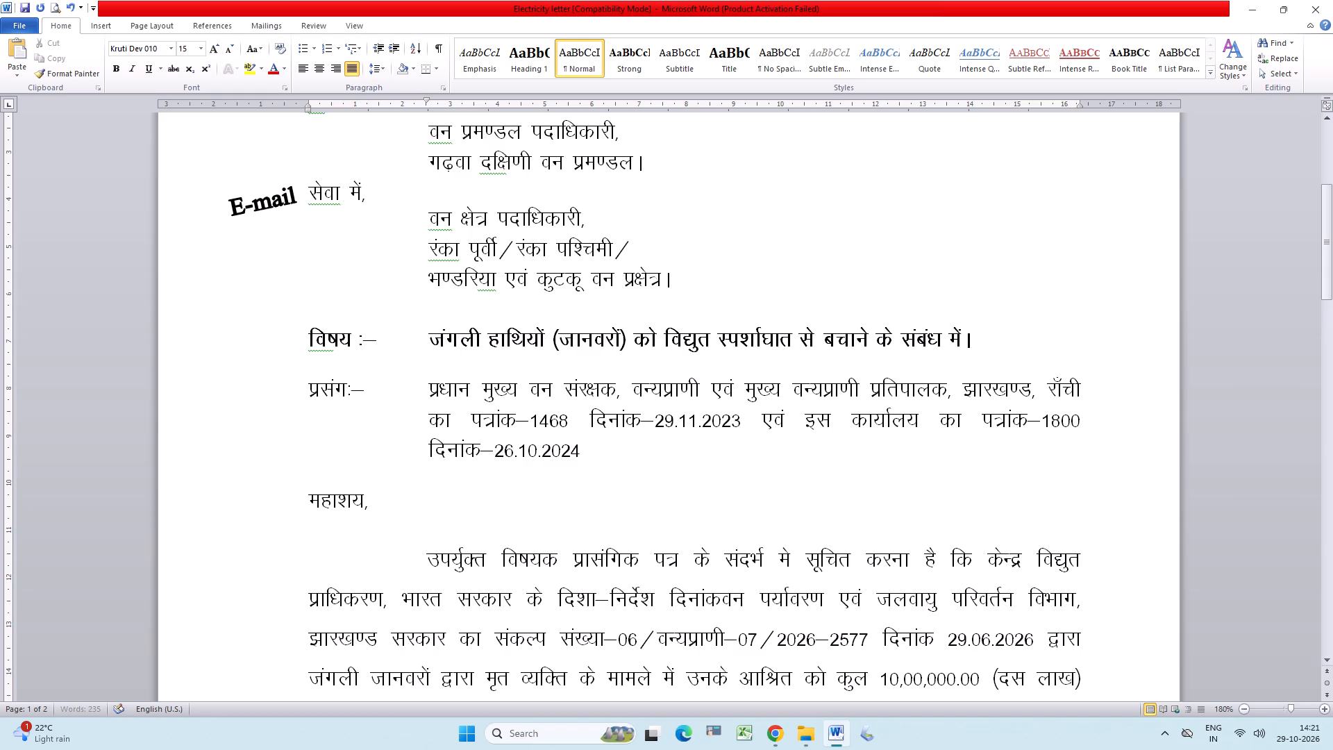
key(shift+ampersand)
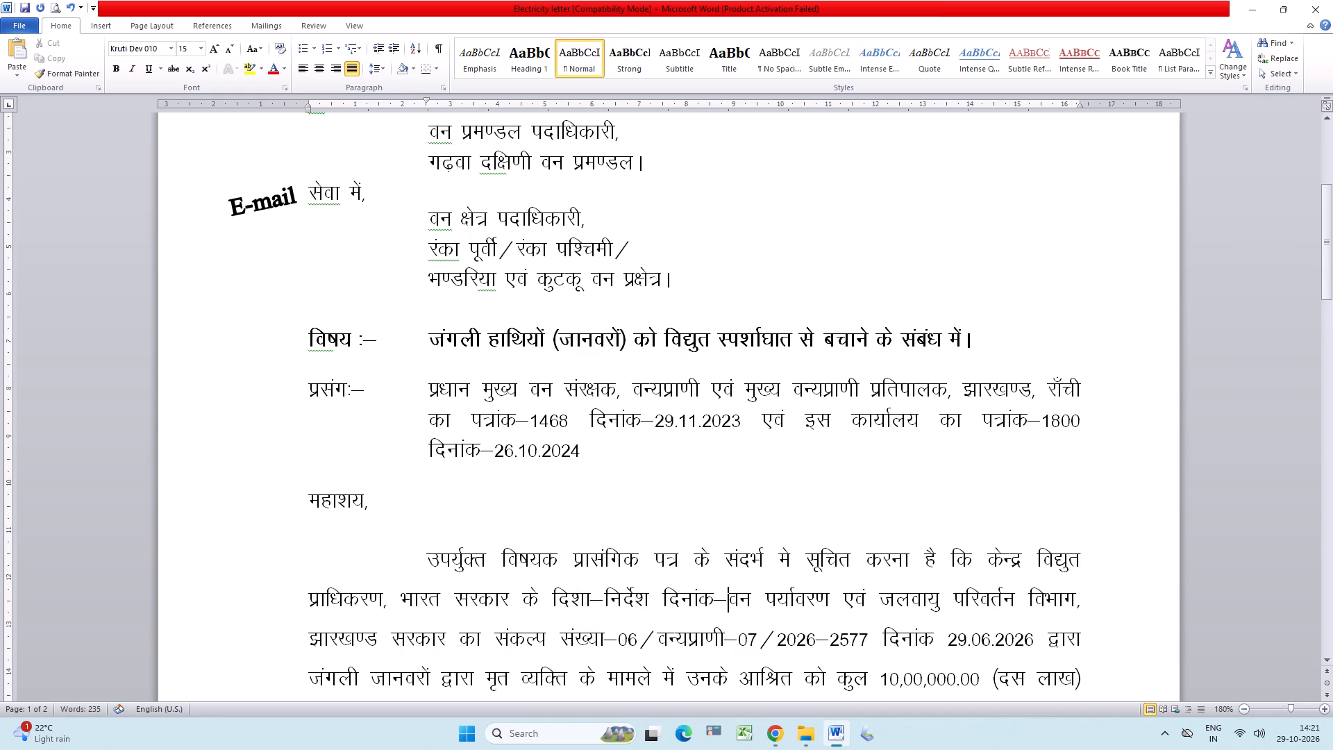
text(31-08/)
key(BackSpace)
key(minus)
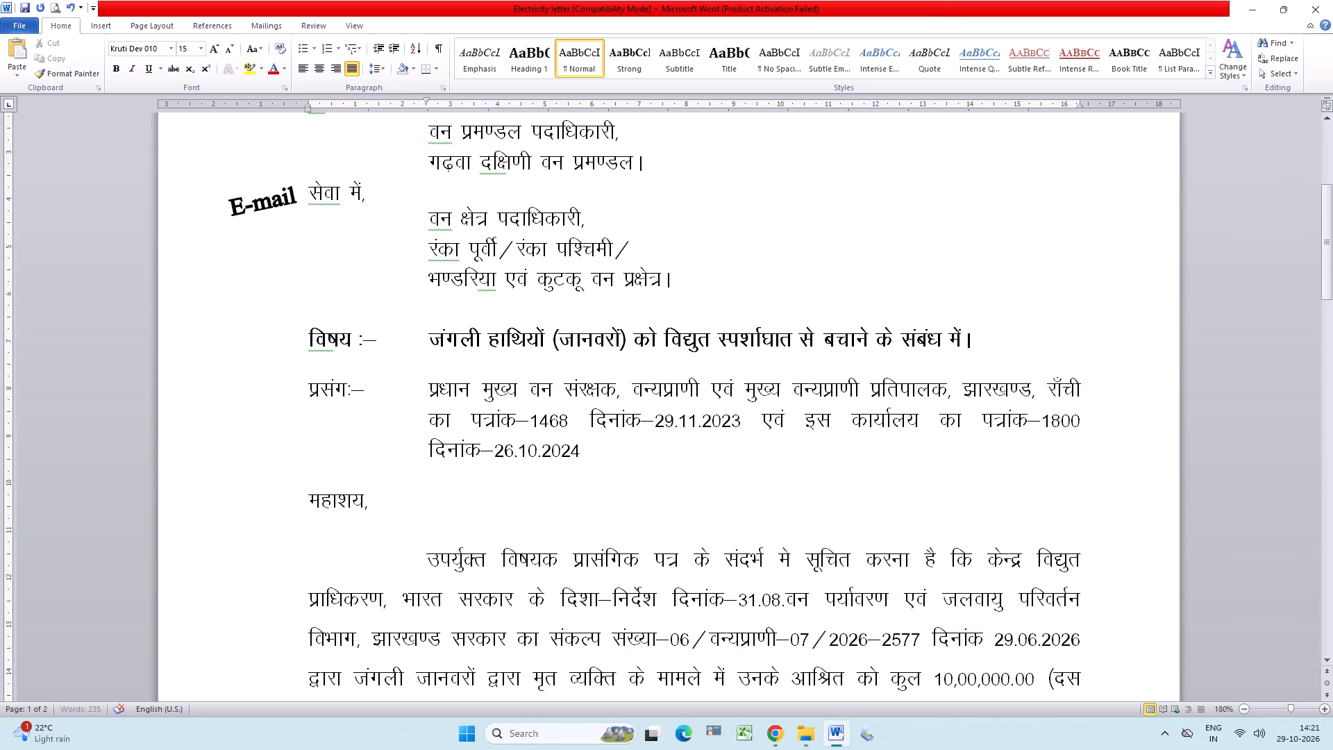
text(2022)
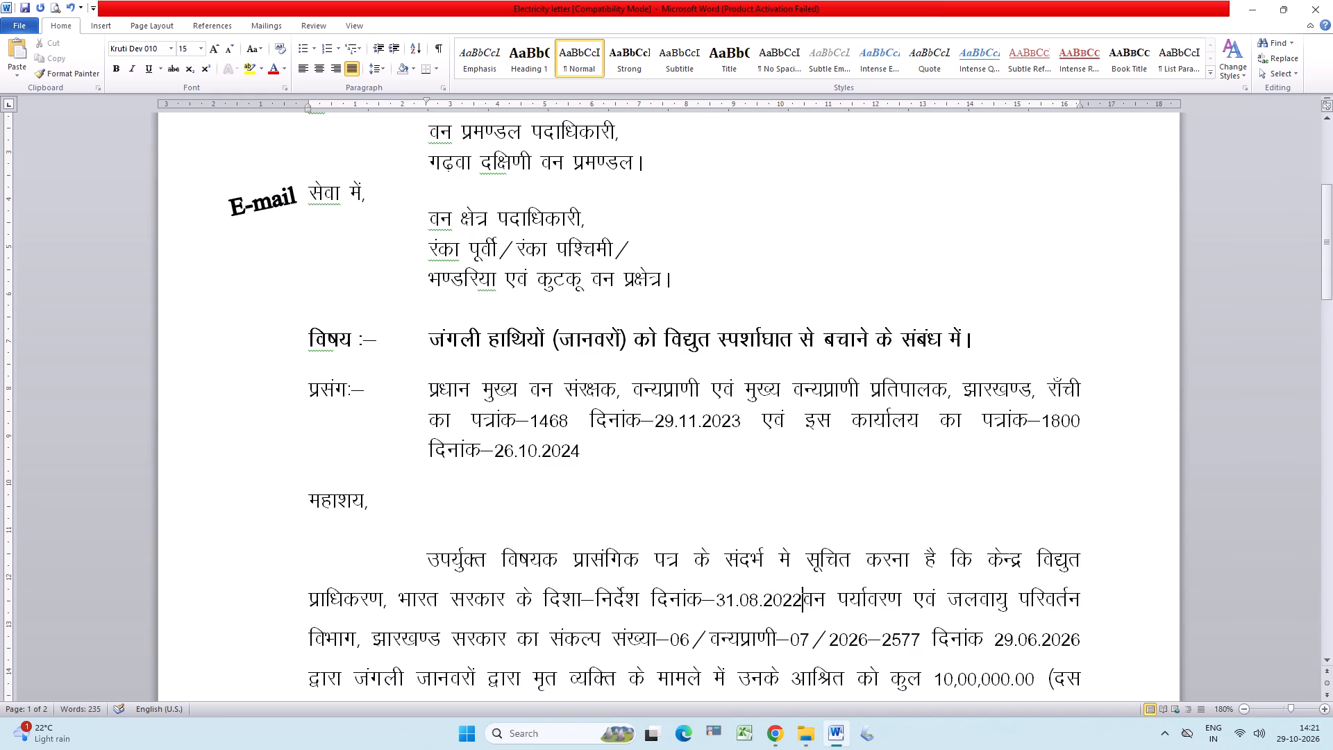
key(space)
text(esa mYysf[kr izko/kku ds vuqlkj)
key(space)
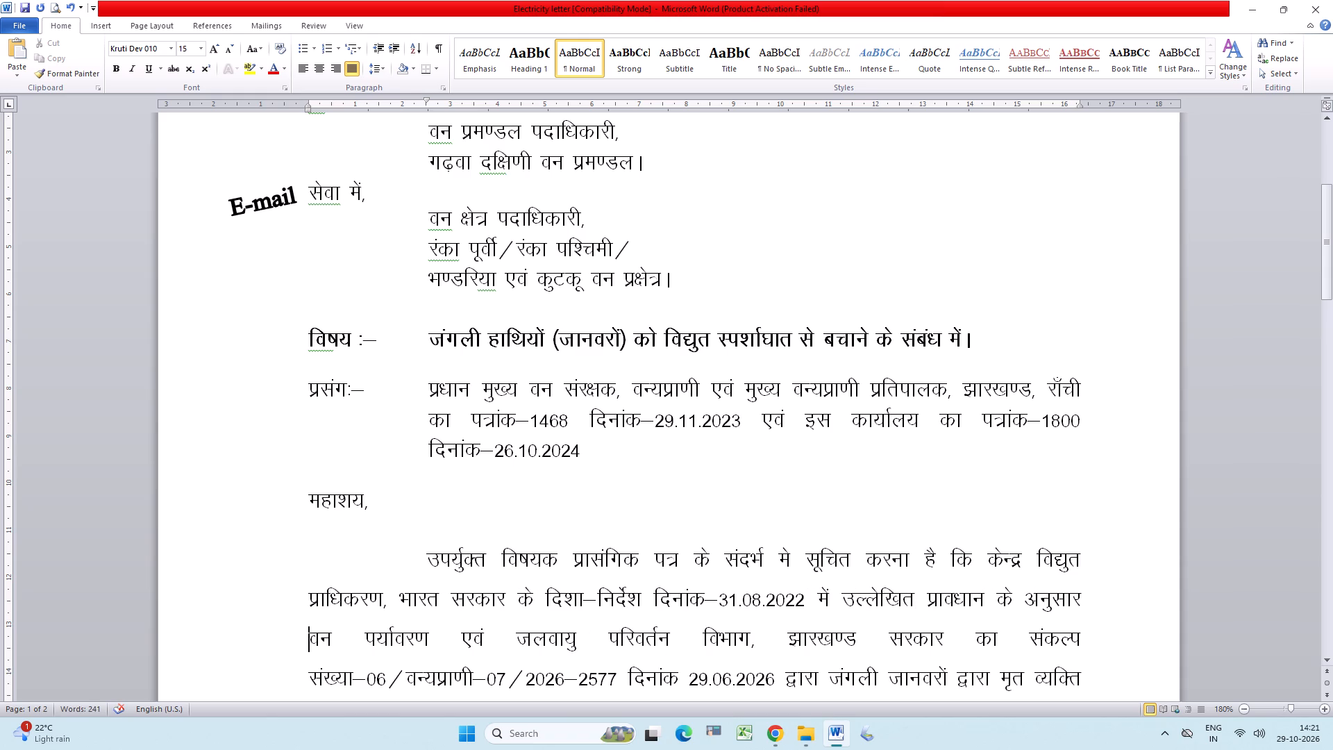
Continue the first body paragraph after "प्रावधान के अनुसार" with "कम से कम वर्ष में 3 बार".
text(de)
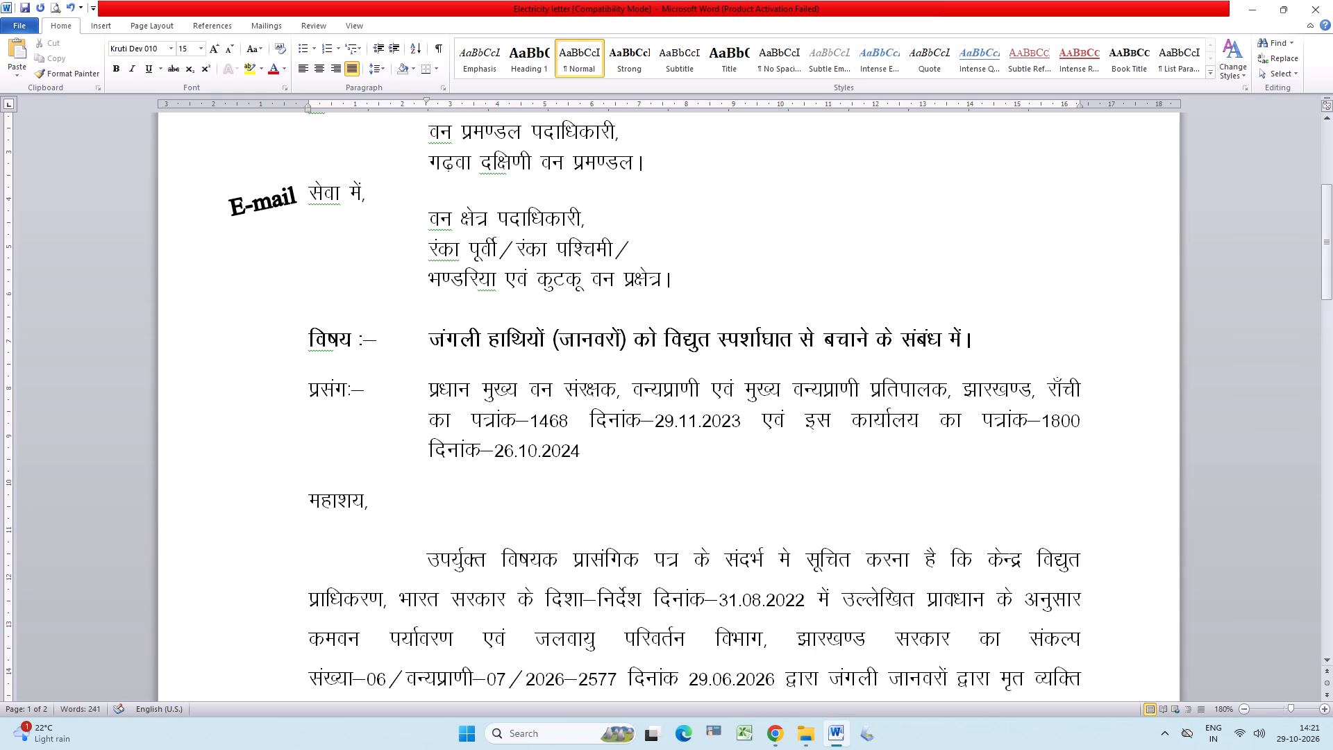
key(space)
text(ls e)
key(BackSpace)
text(de o'kZ esa)
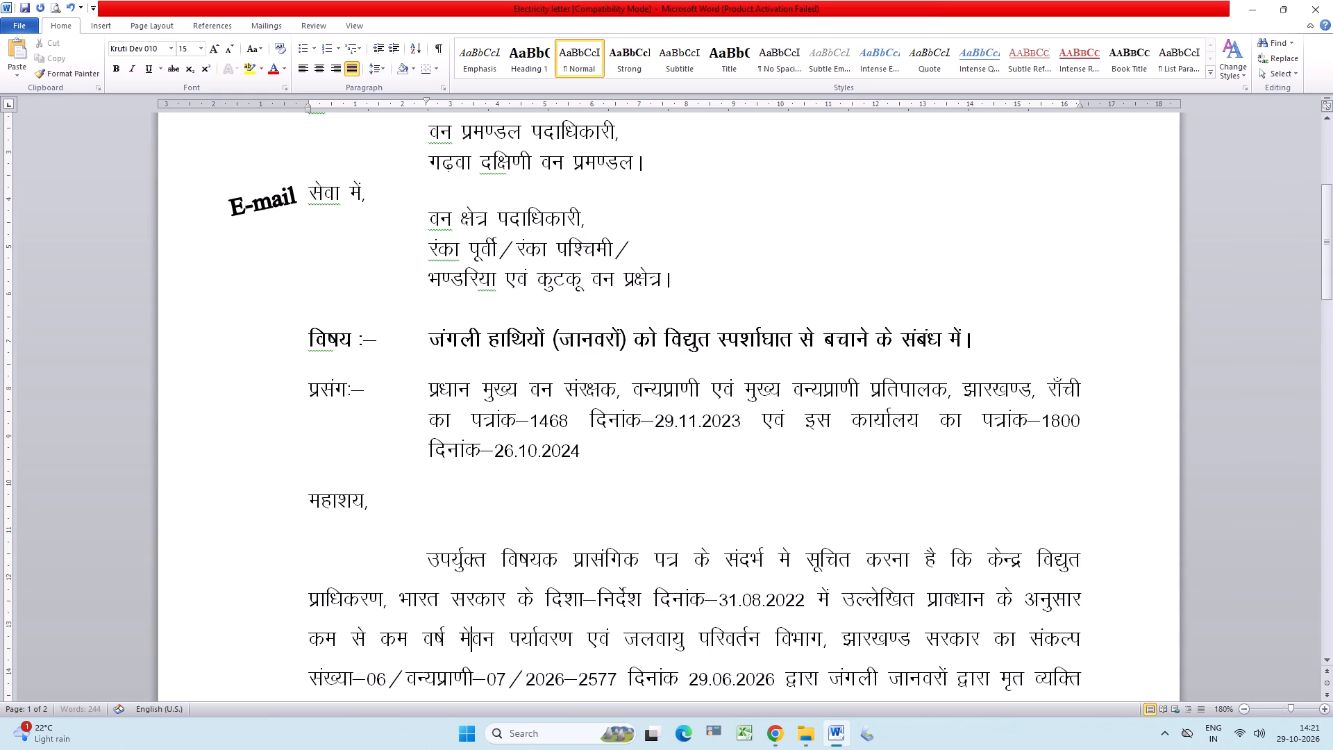
key(space)
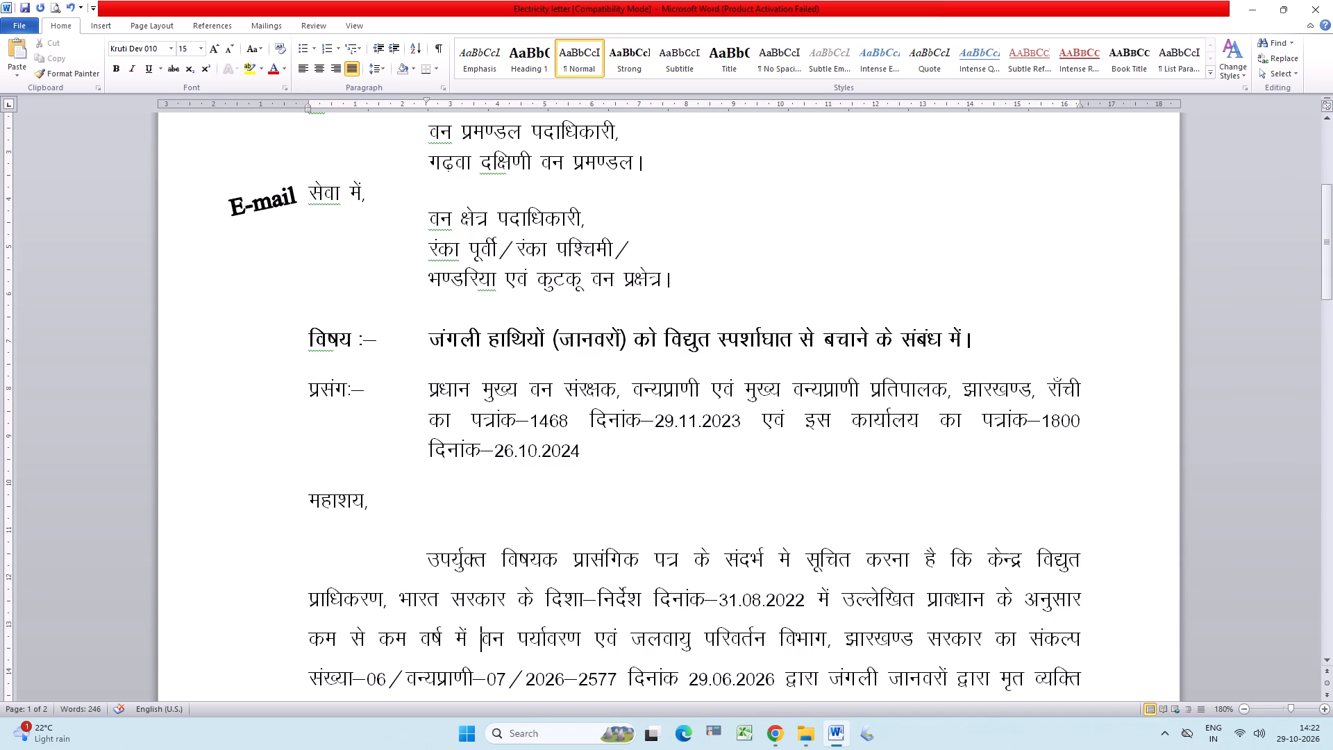
key(3)
key(space)
text(ckj)
key(space)
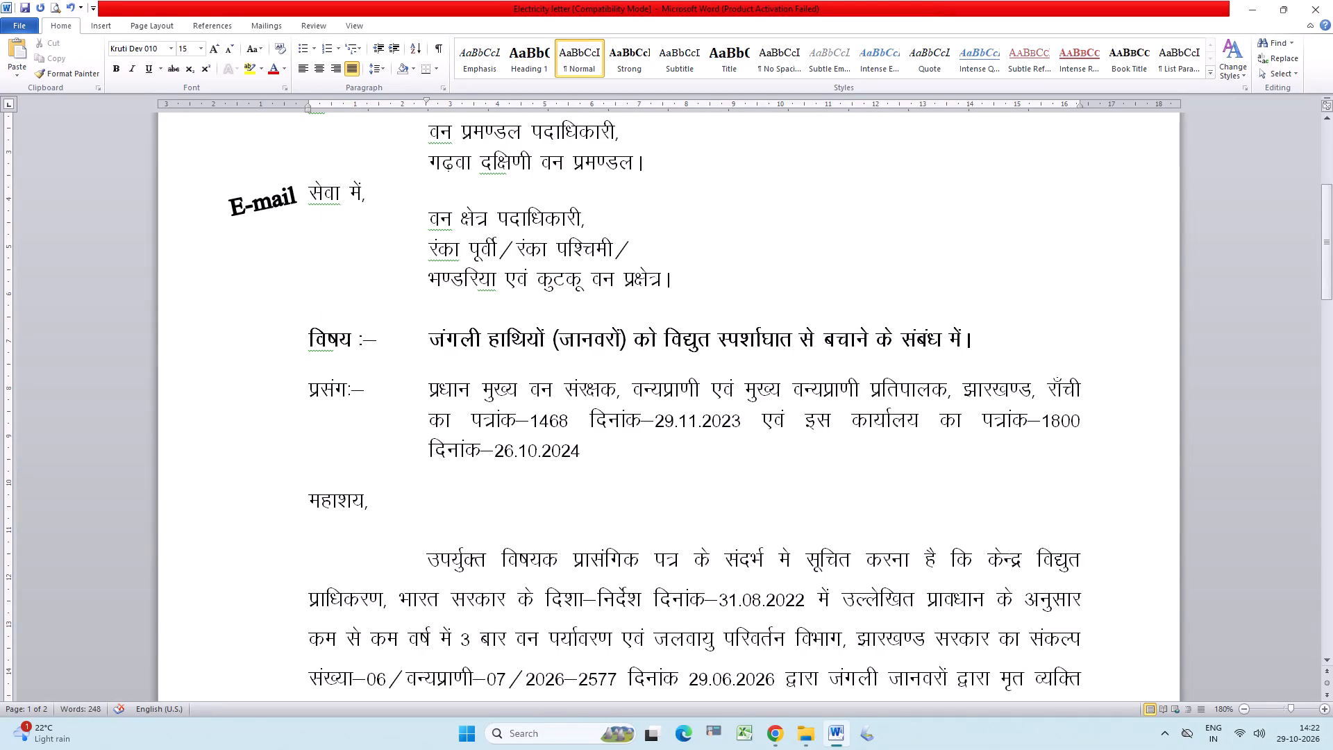
Open a parenthesis after "3 बार" and enter "विशेष रूप से वर्ष" inside it.
key(alt+0)
key(alt+1)
key(alt+8)
key(alt+8)
text(fo"ks'k :i ls)
key(space)
text(o'kZ)
key(space)
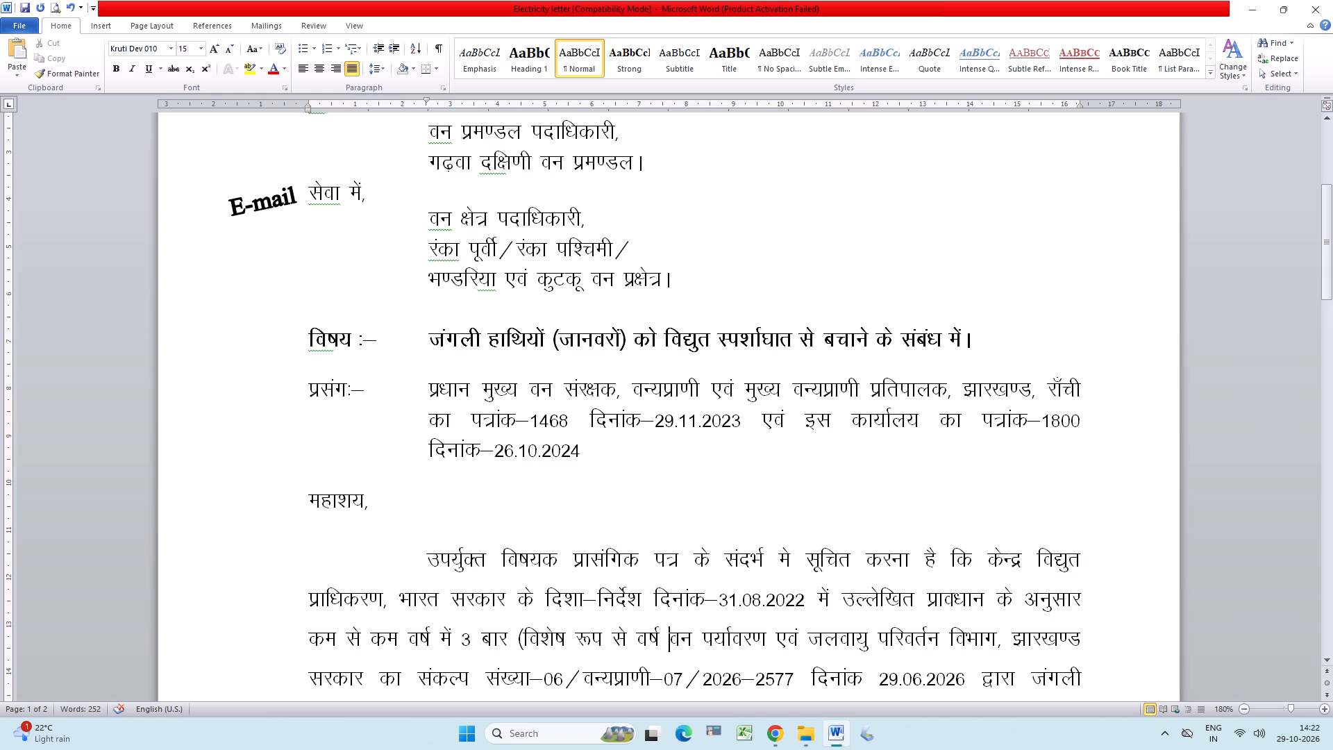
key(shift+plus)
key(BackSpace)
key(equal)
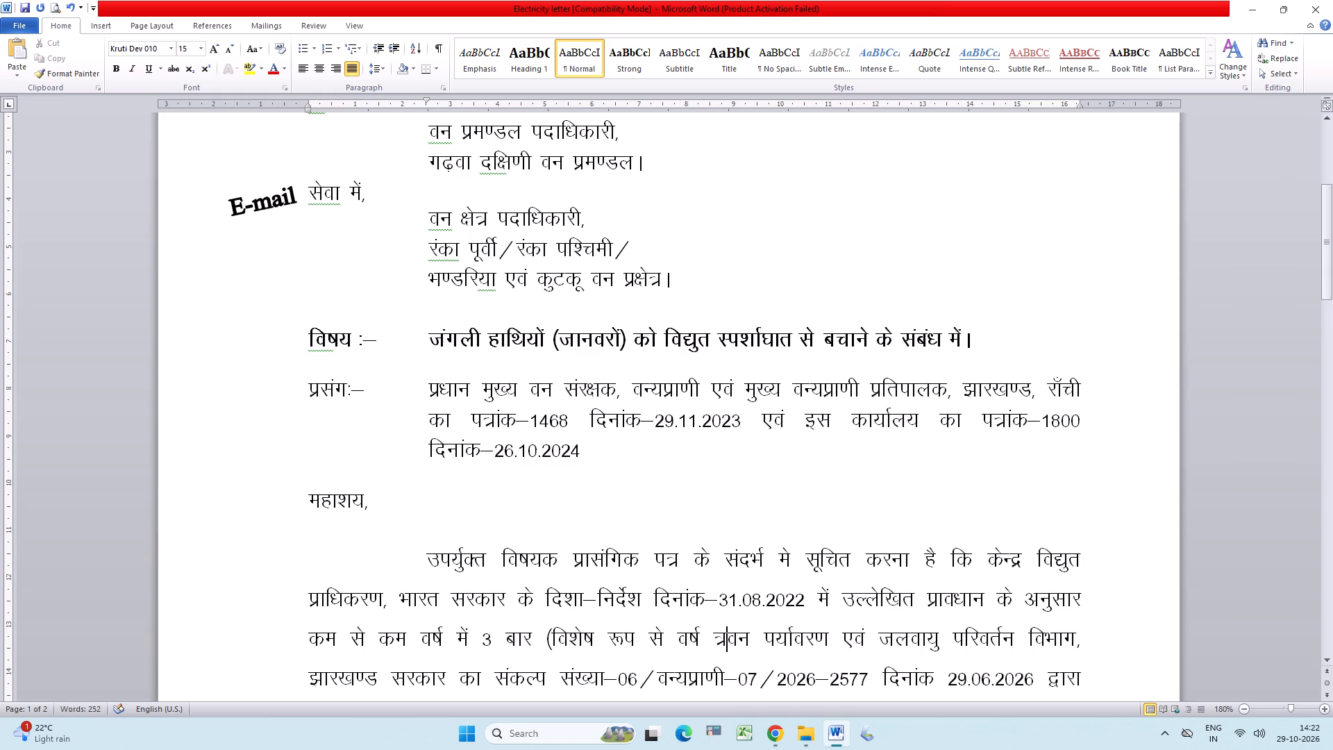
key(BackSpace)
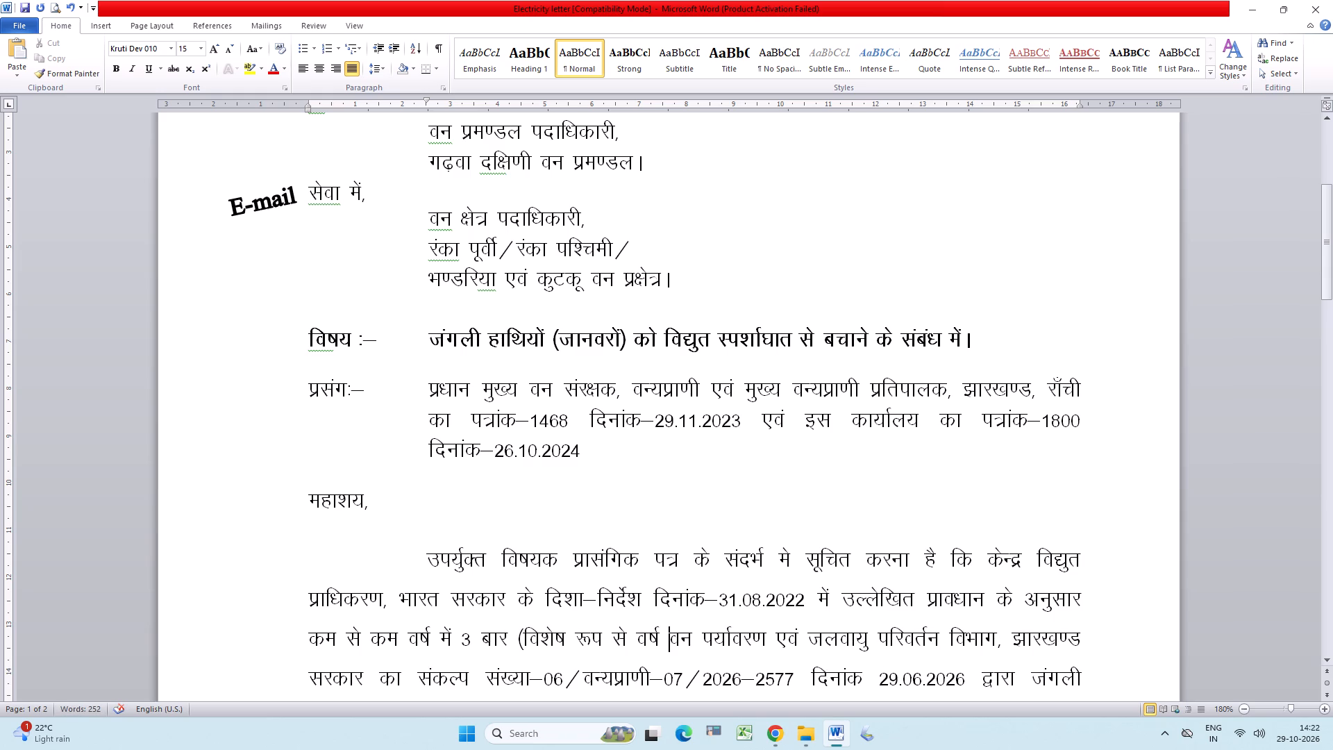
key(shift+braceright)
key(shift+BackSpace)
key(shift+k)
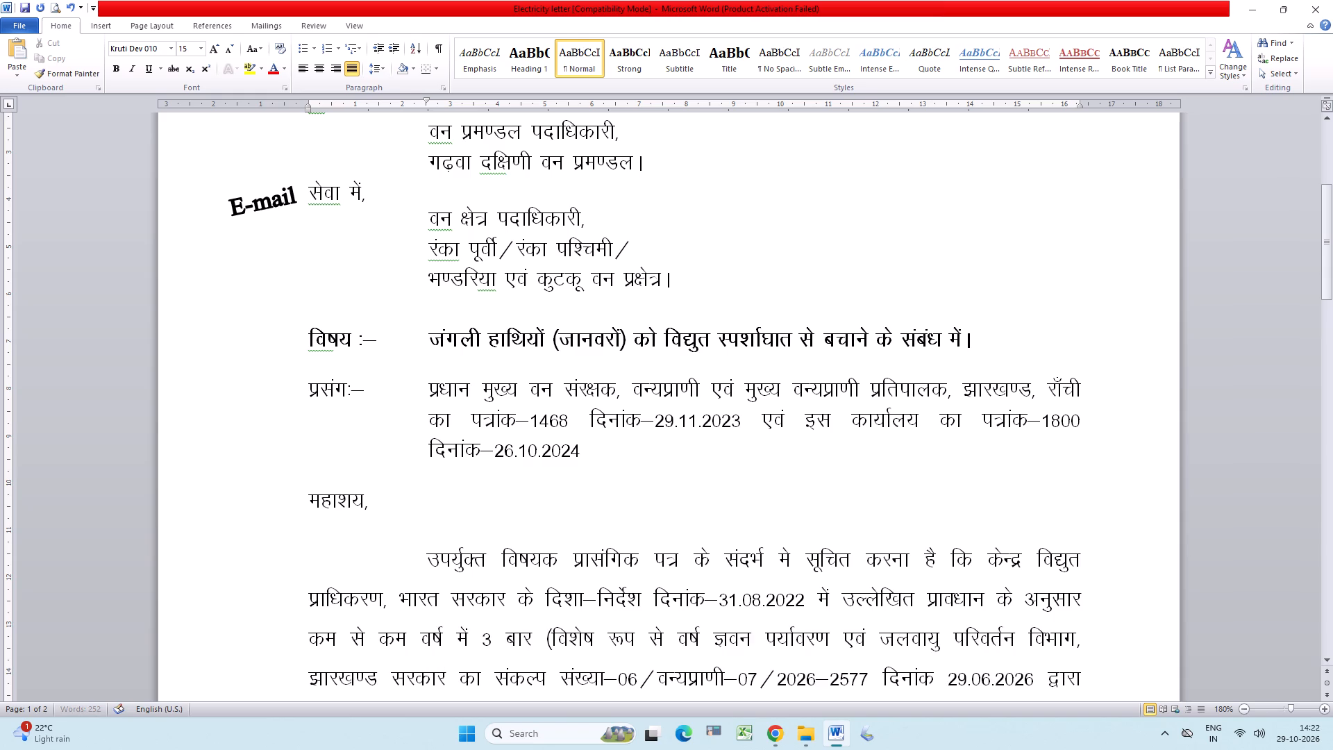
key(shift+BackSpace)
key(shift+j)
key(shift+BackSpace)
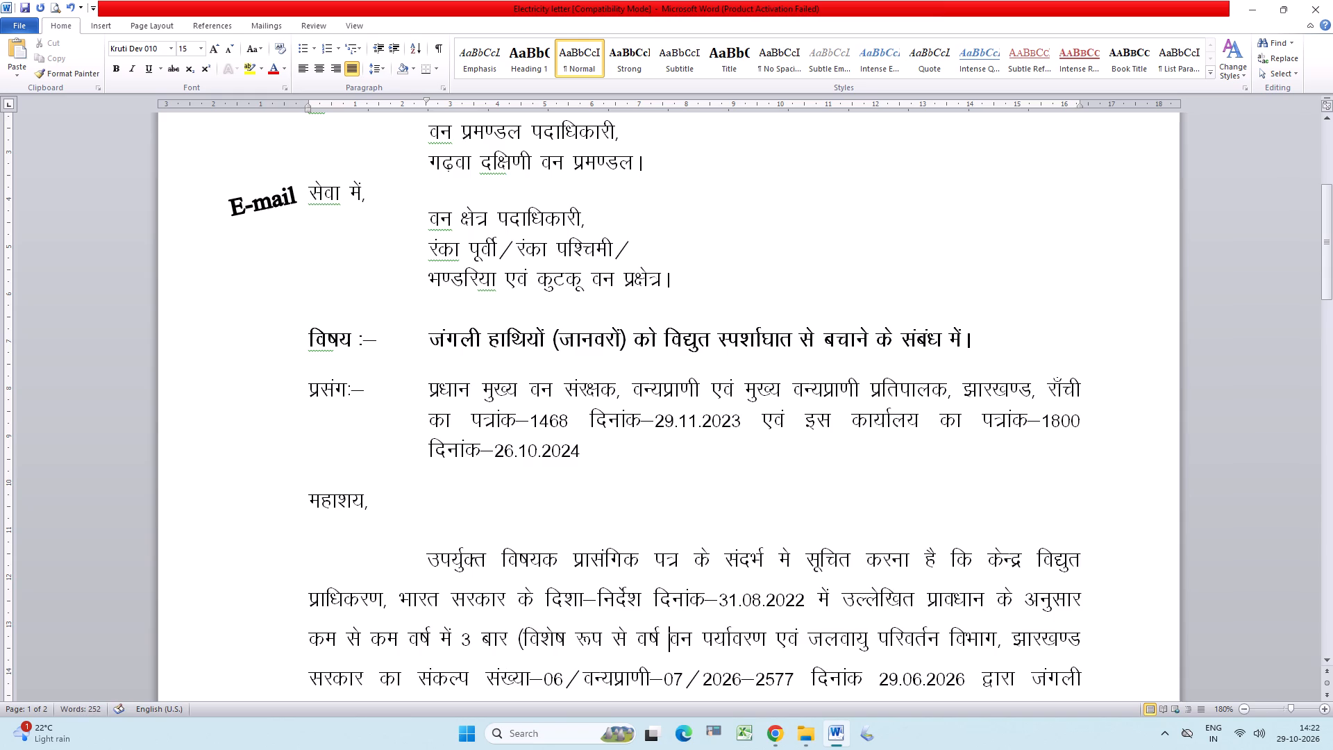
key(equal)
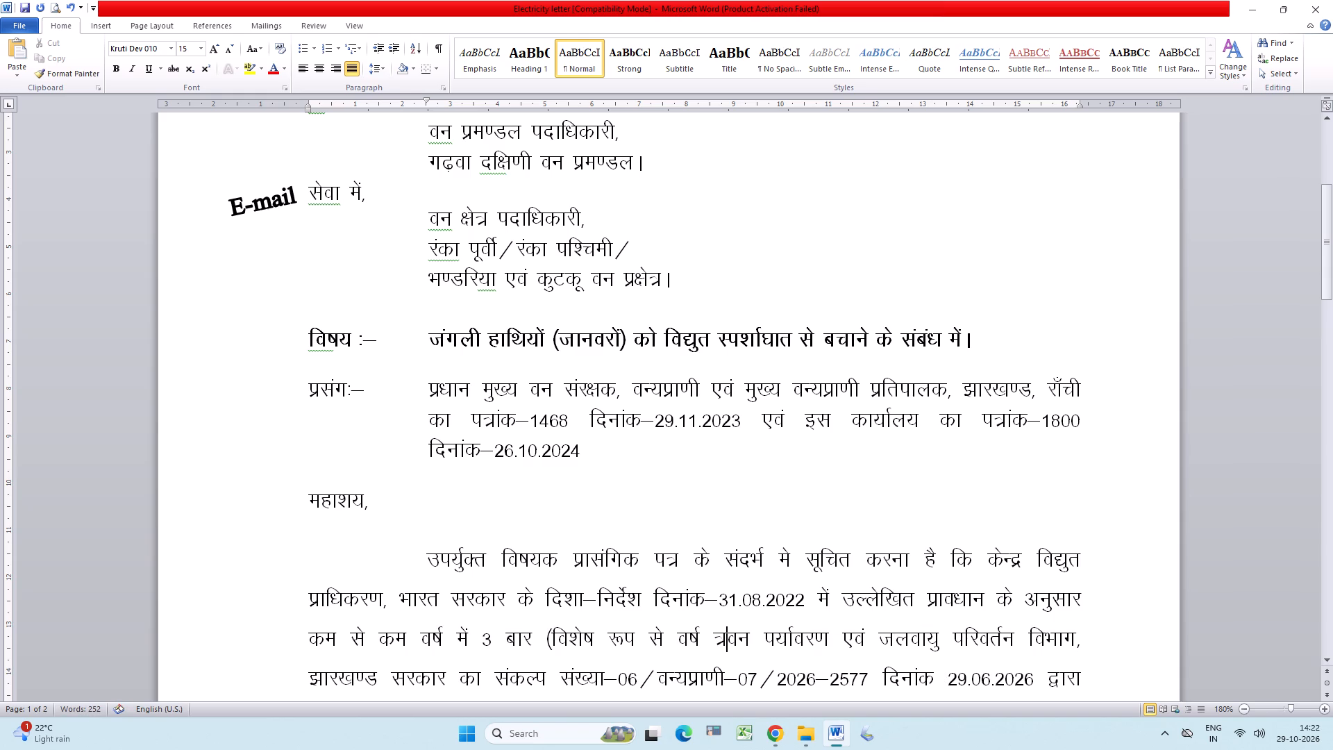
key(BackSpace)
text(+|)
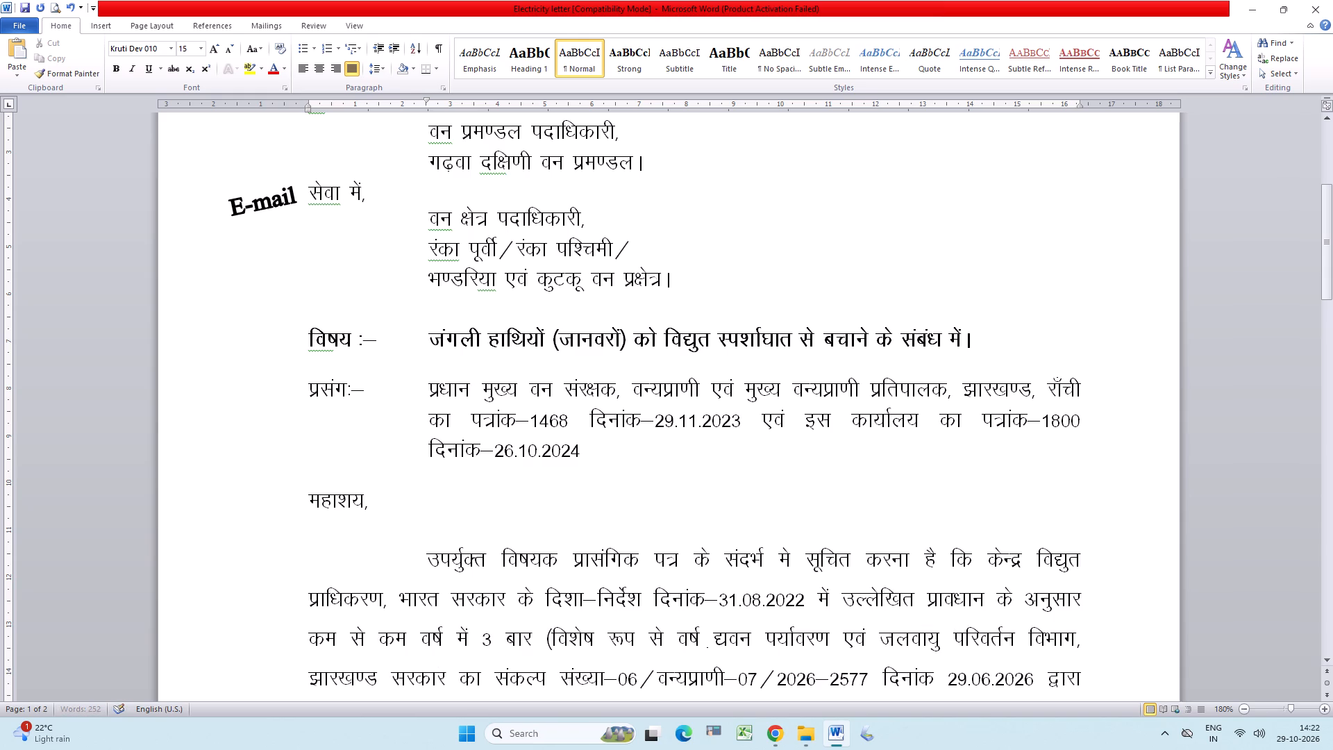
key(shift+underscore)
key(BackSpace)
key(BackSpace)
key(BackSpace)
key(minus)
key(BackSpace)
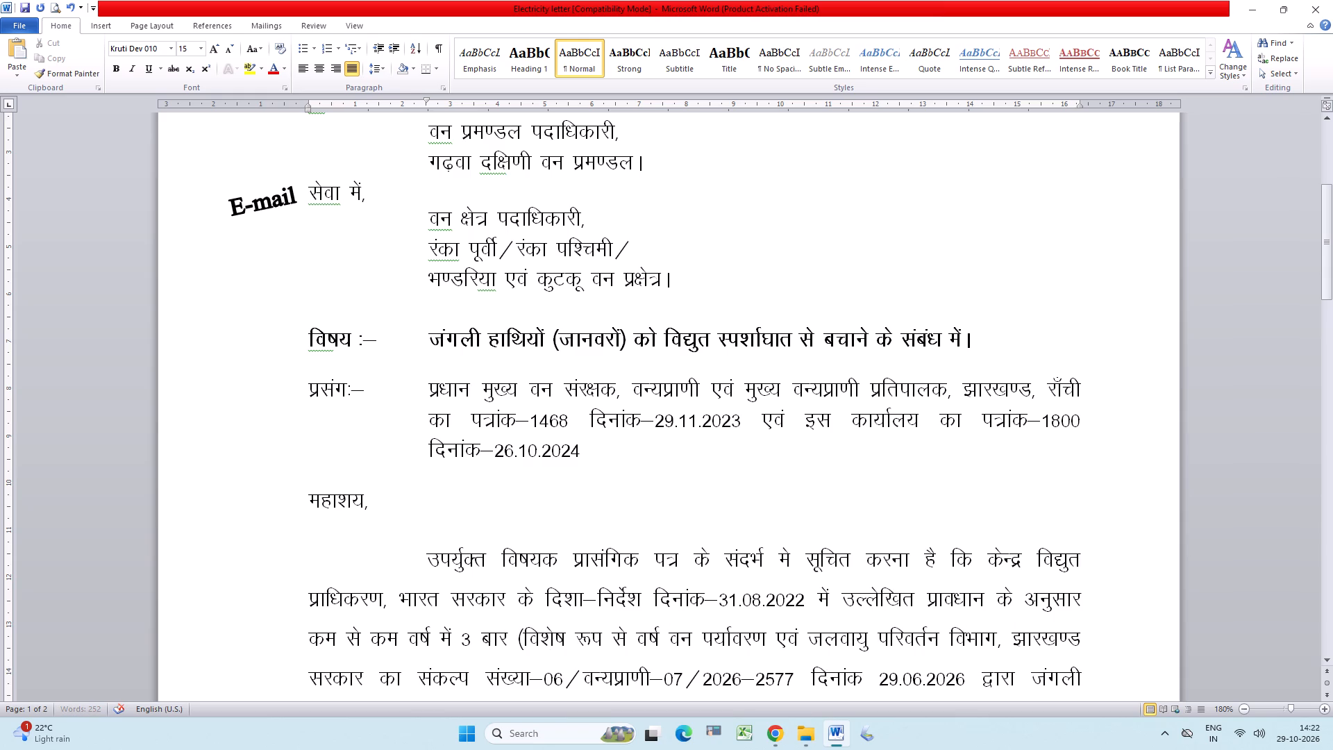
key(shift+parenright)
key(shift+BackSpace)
Continue the parenthetical text after "विशेष रूप से वर्ष" with "ऋतु से पहले एवं".
key(shift+underscore)
text(rq)
key(Tab)
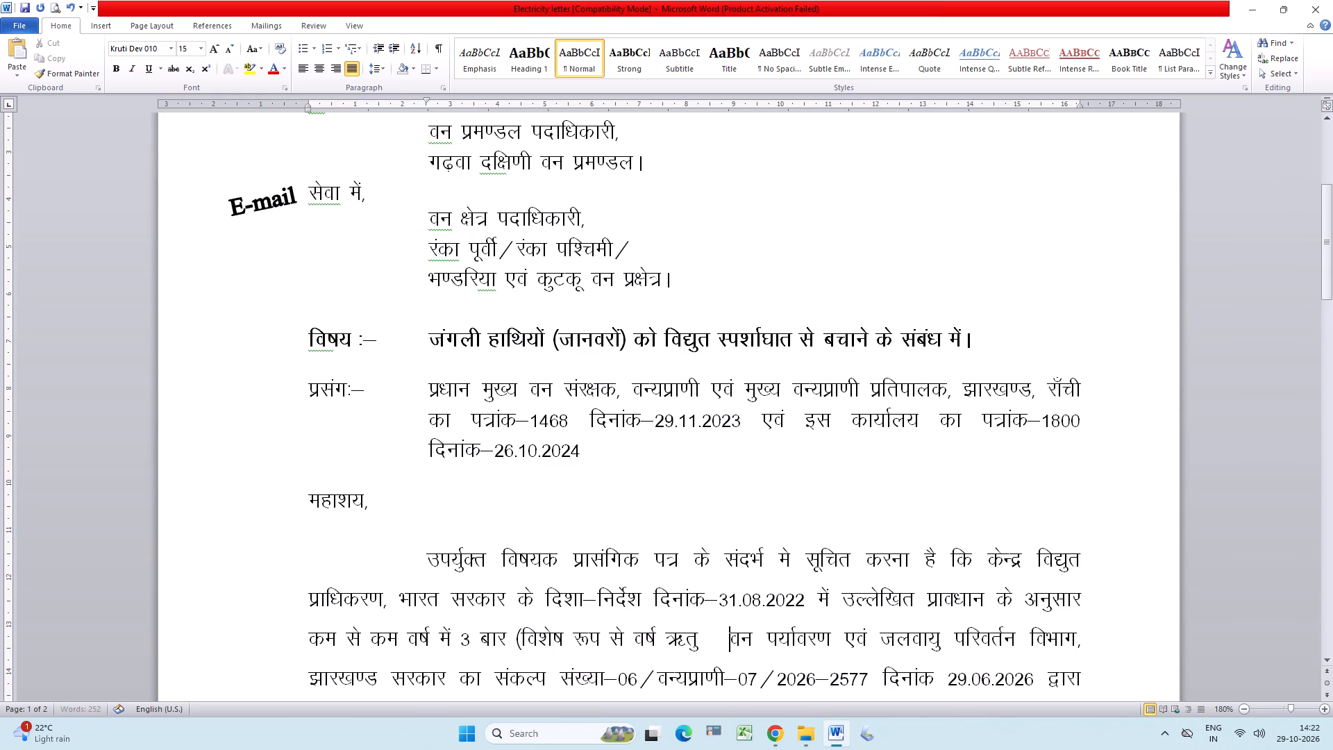
key(BackSpace)
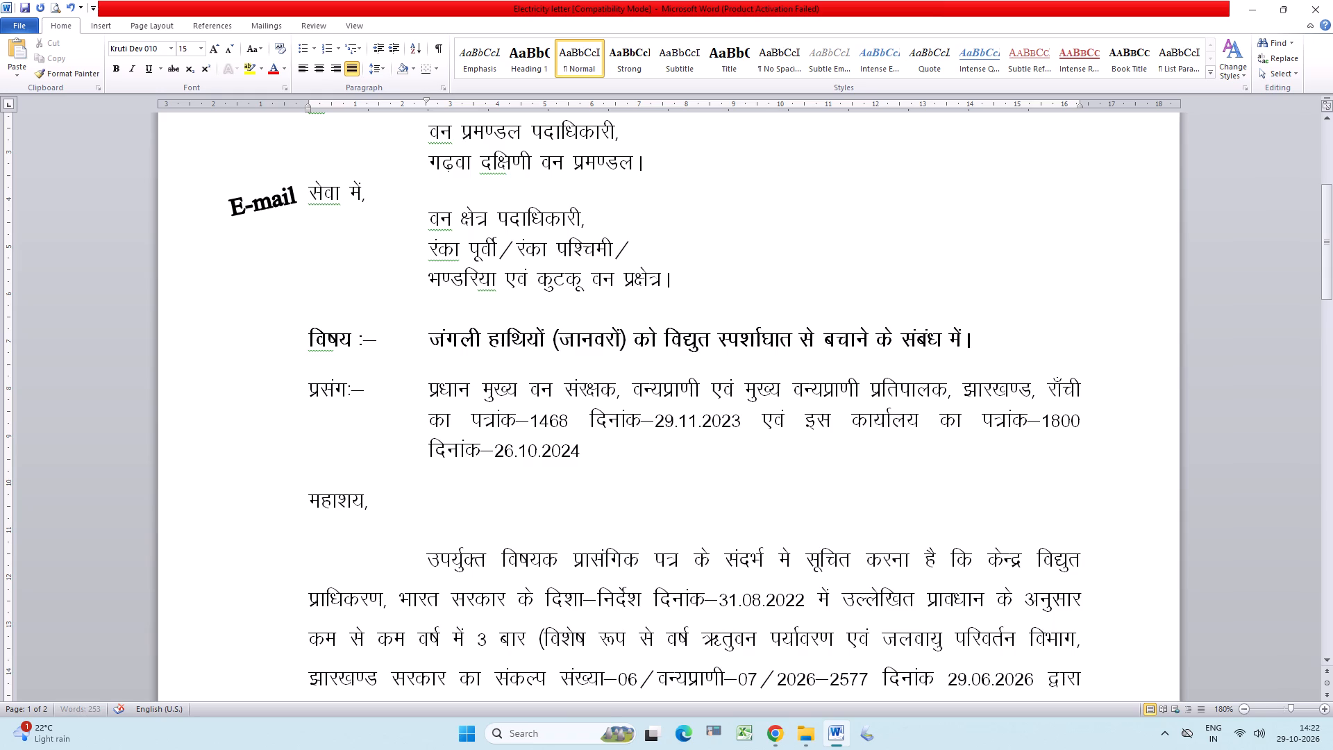
key(space)
text(ls igys)
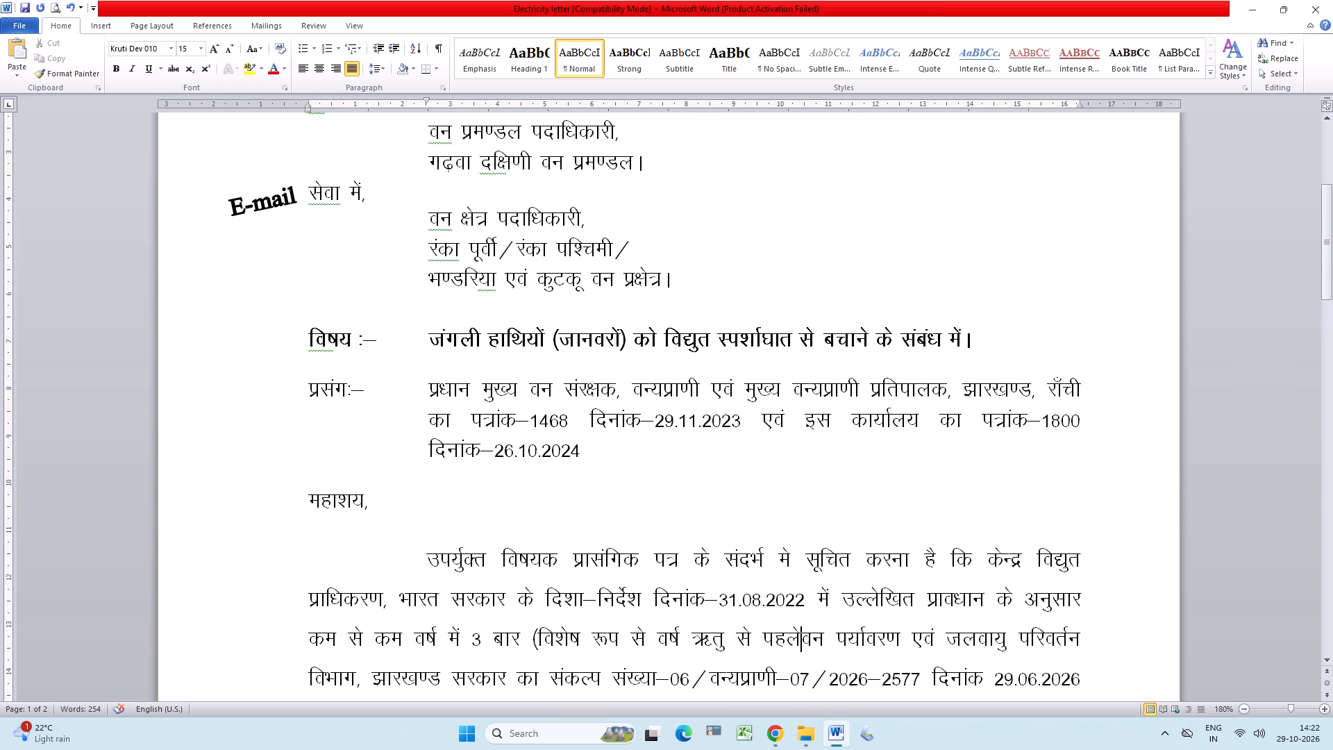
key(space)
text(,)
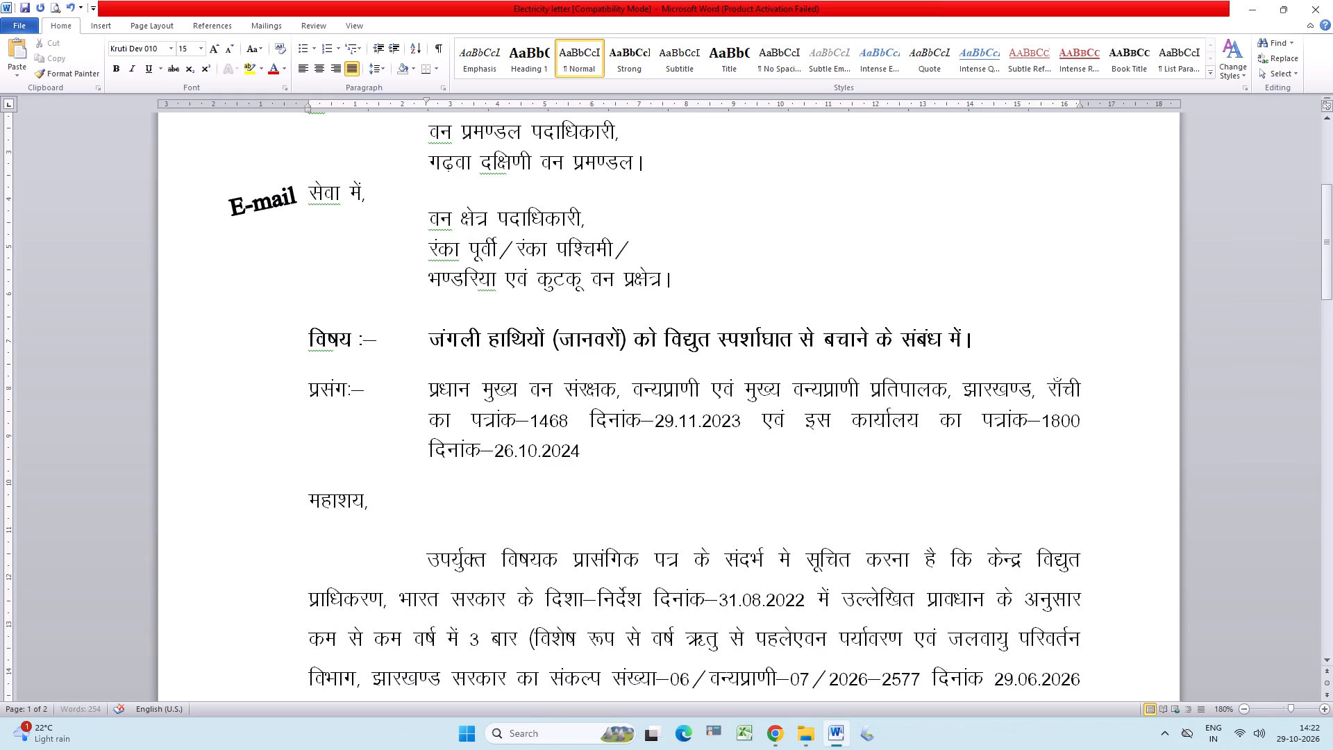
key(BackSpace)
key(space)
text(,oa)
key(space)
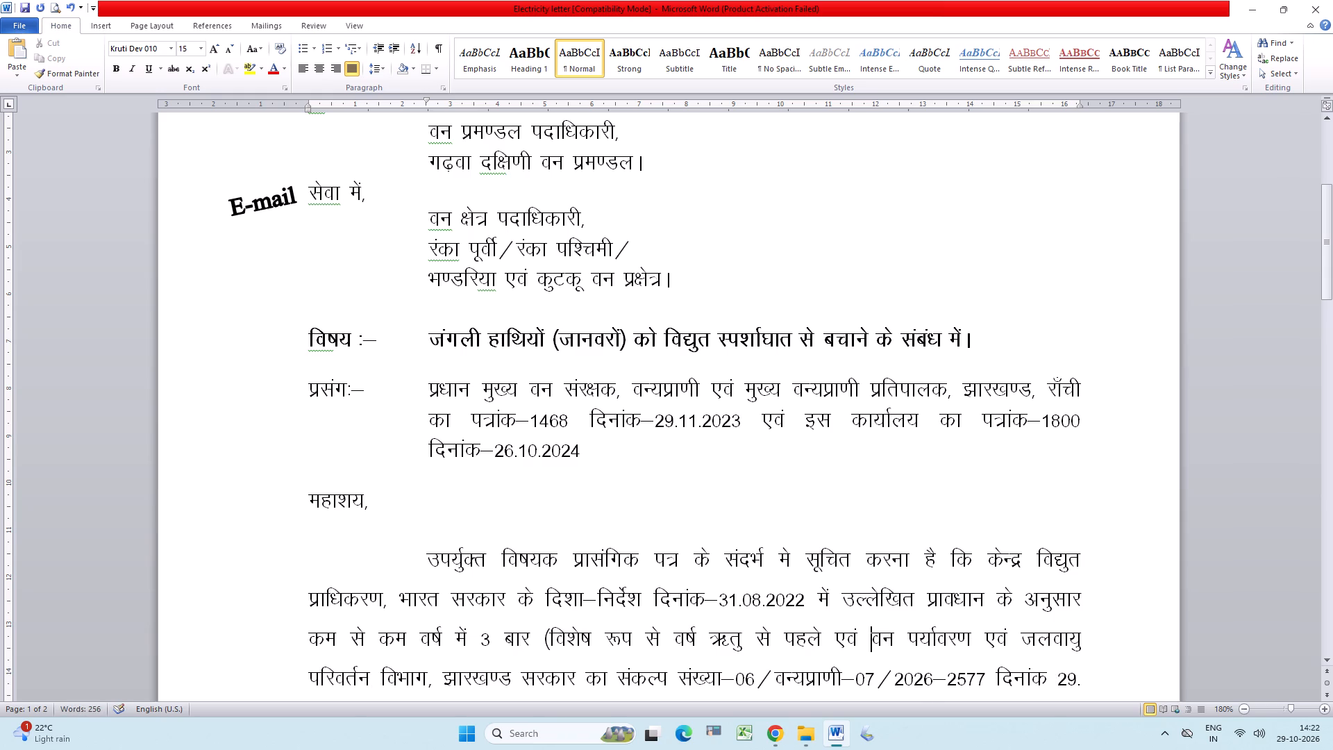
Complete the parenthetical text with "उसके पश्चात्" and add the closing parenthesis.
text(mlds iG")
key(BackSpace)
key(BackSpace)
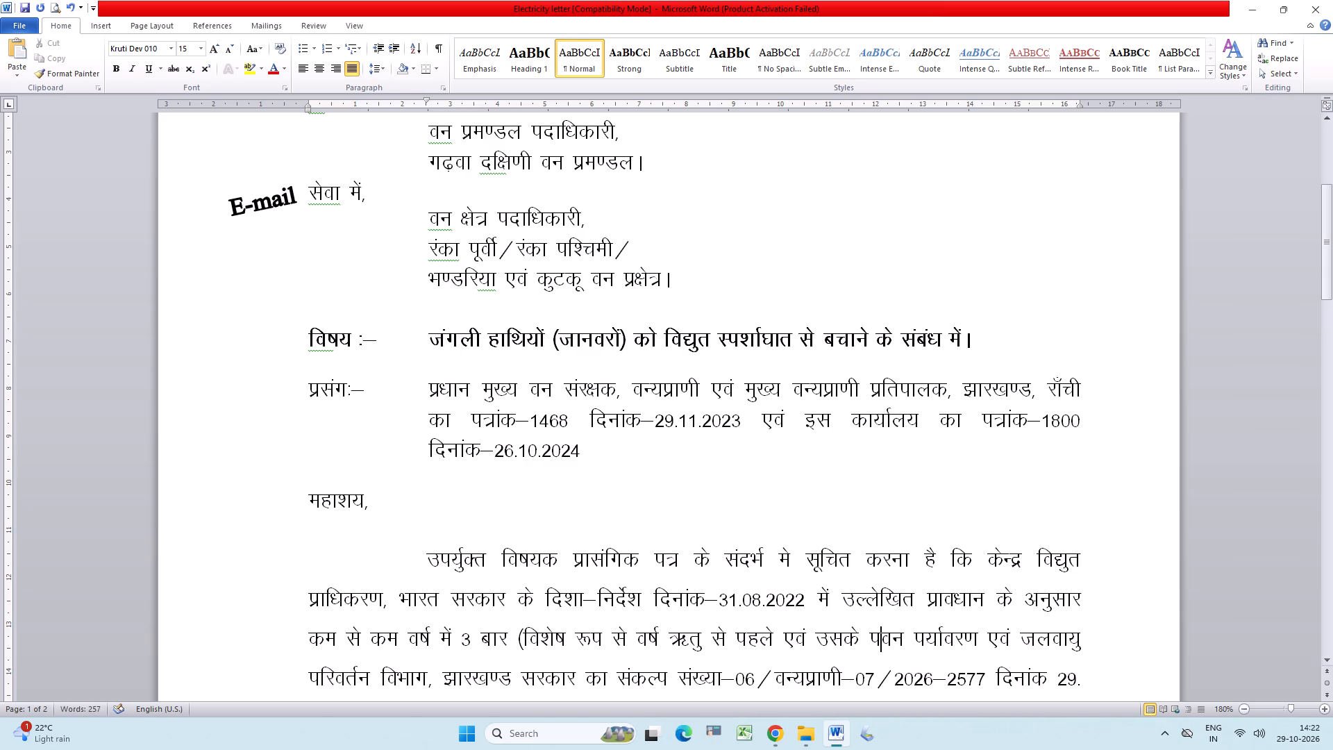
text("pkr~)
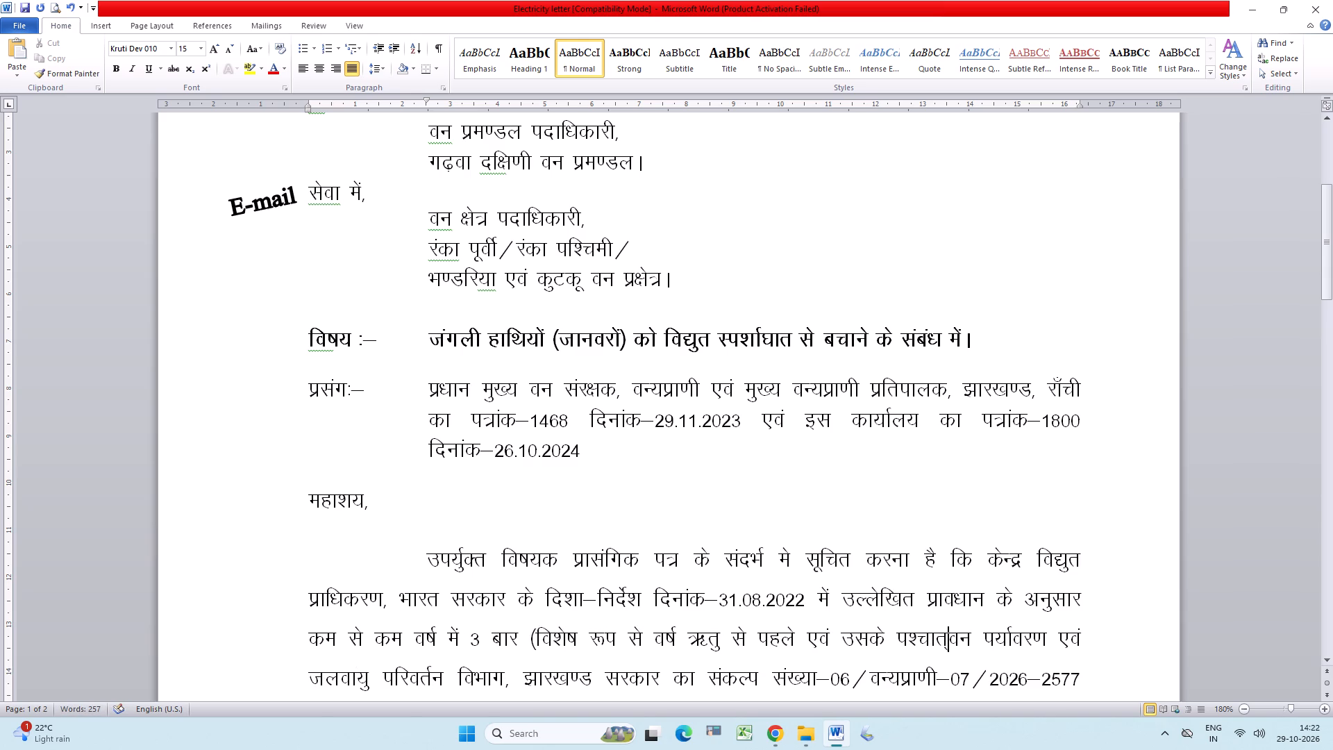
key(space)
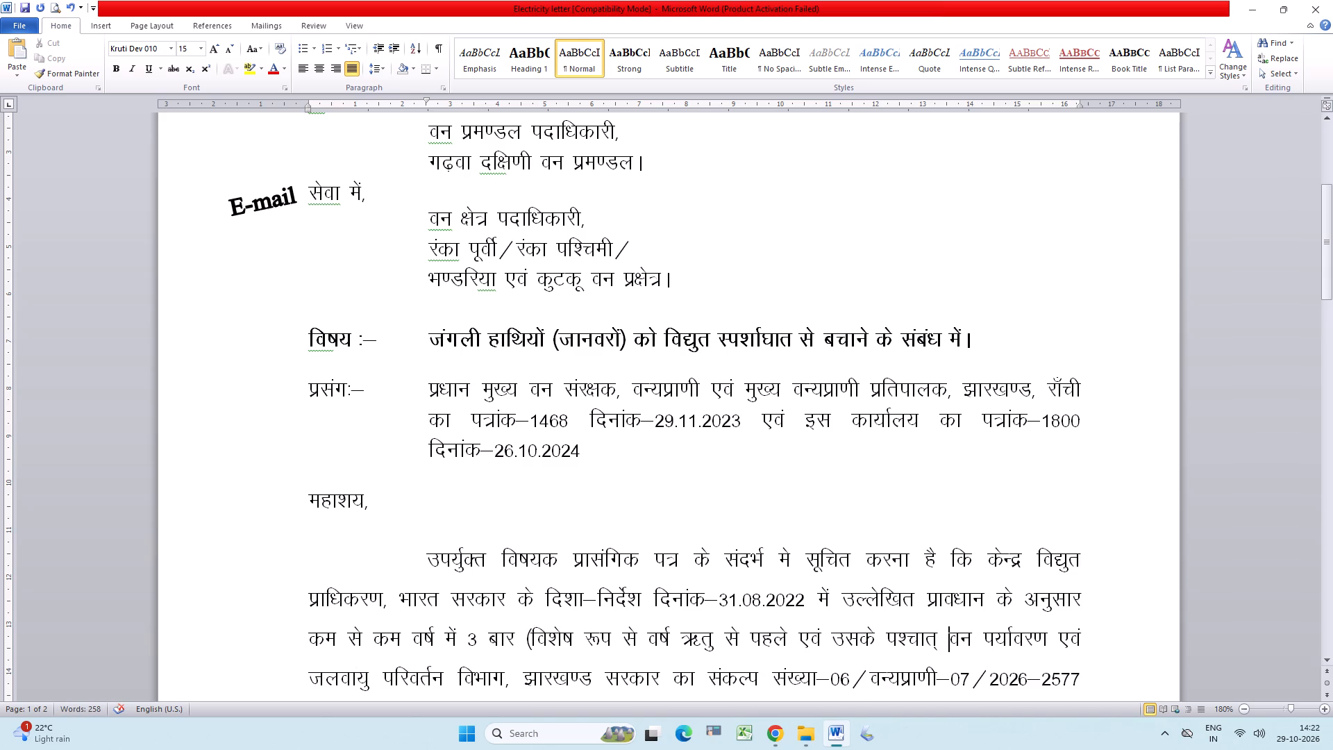
key(BackSpace)
key(alt+0)
key(alt+1)
key(alt+8)
key(alt+9)
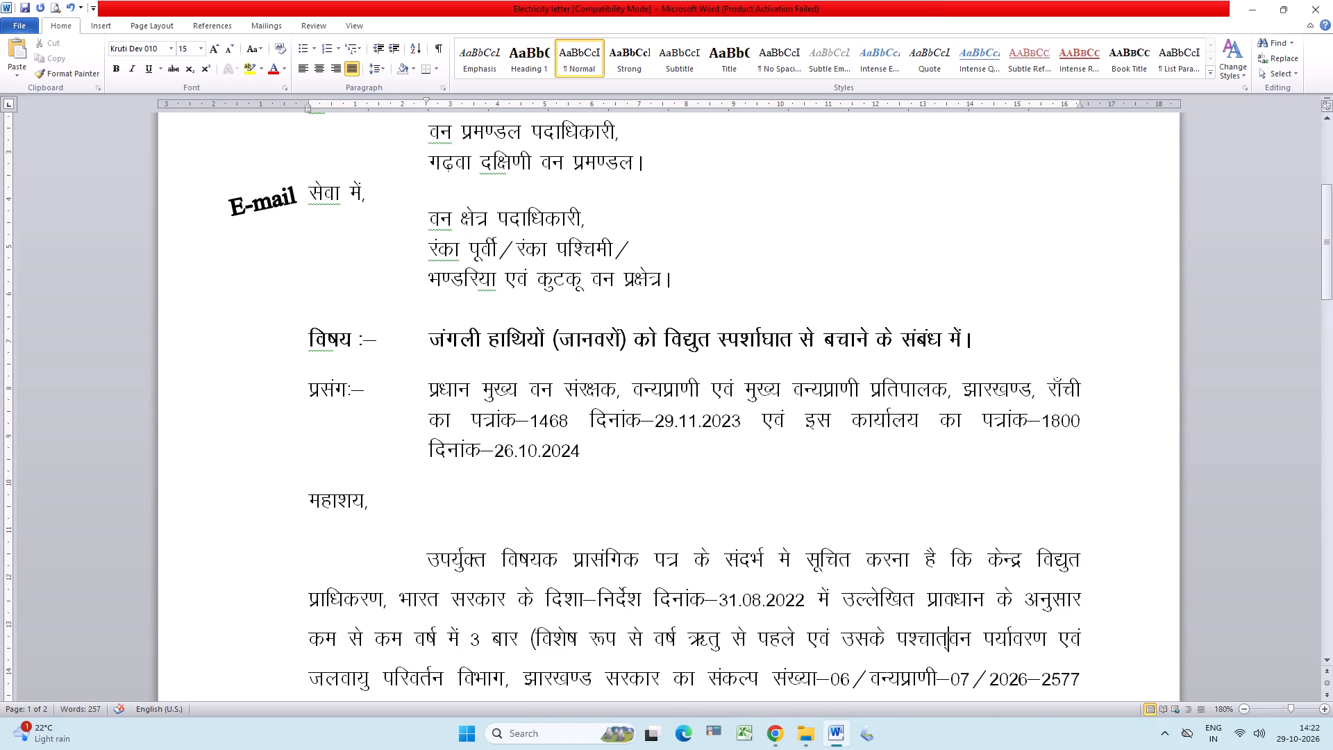
key(space)
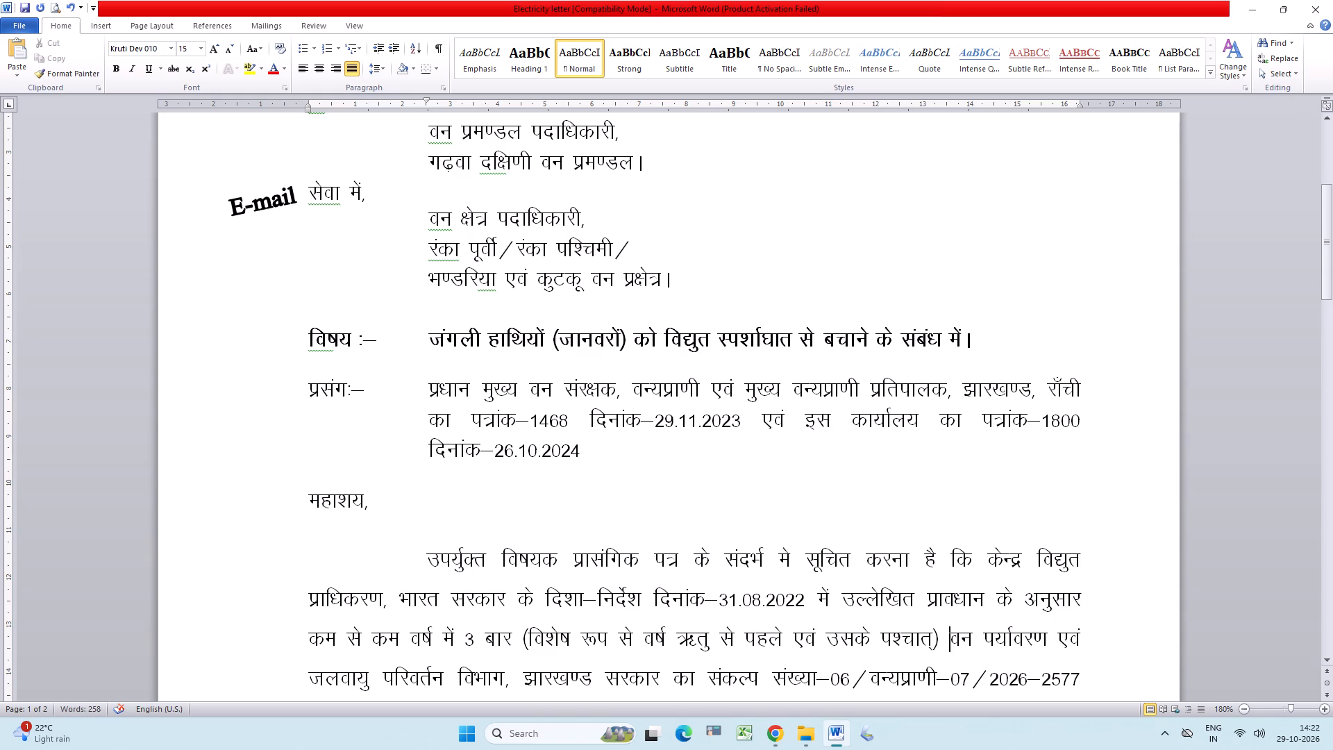
Continue after the parenthesis with "हाथी विचरण क्षेत्र में पड़ने वाले स्थलों पर विद्युत तार के निरीक्षण कर".
text(gkFk)
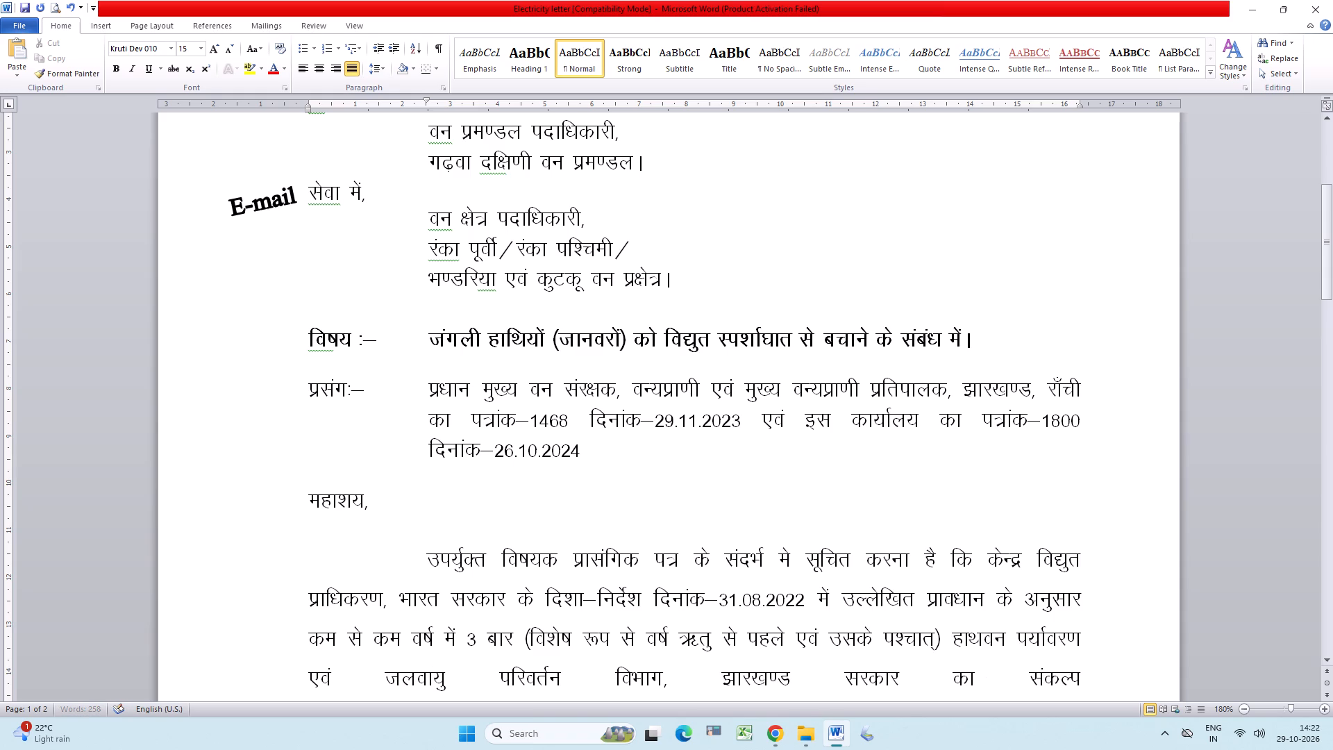
text(h fopj.k g)
key(BackSpace)
text({ks=)
key(space)
text(esa iM+)
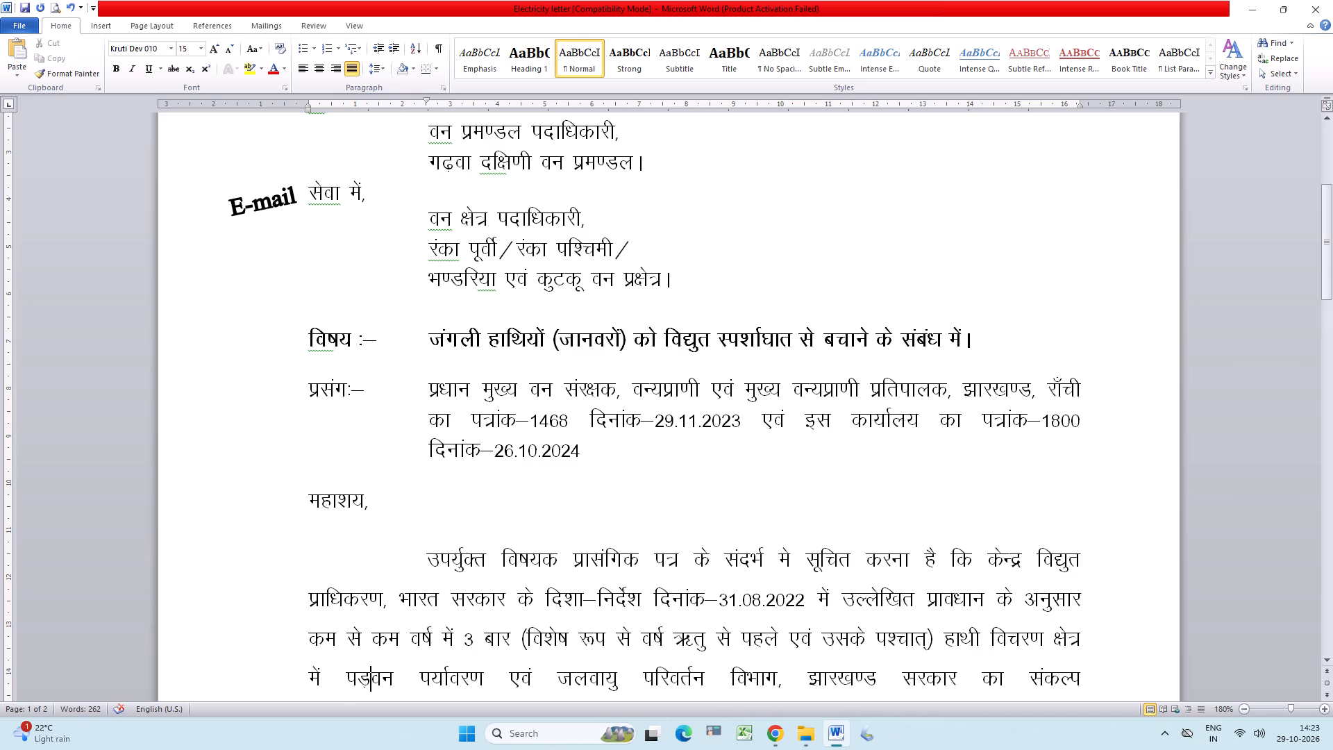
text(us okys LFkyksa ij fo)
text(|qr rkj ds fujh{k.k dj)
key(space)
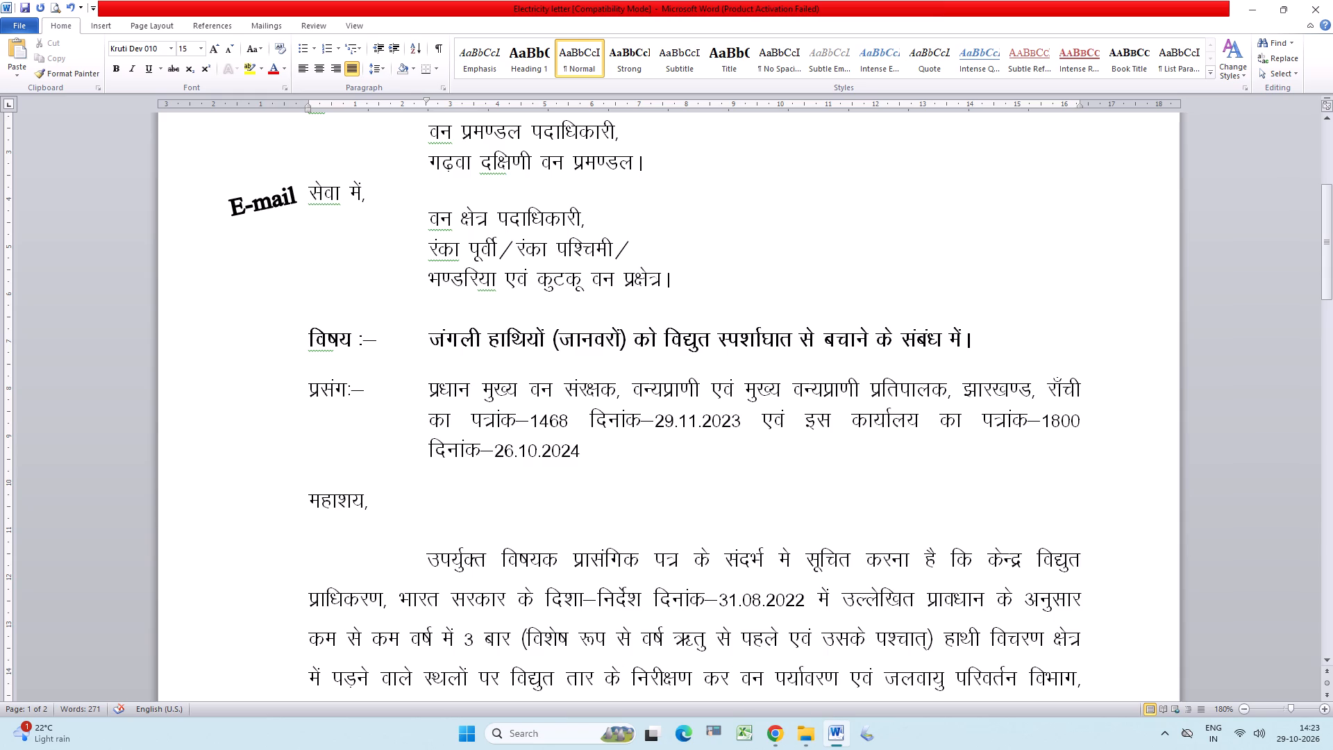
Continue the sentence directly after "निरीक्षण कर" with ", जहाँ उक्त तारों को झुलते हुए".
key(BackSpace)
text(] tk)
text(\g)
key(BackSpace)
key(BackSpace)
key(BackSpace)
text(gk)
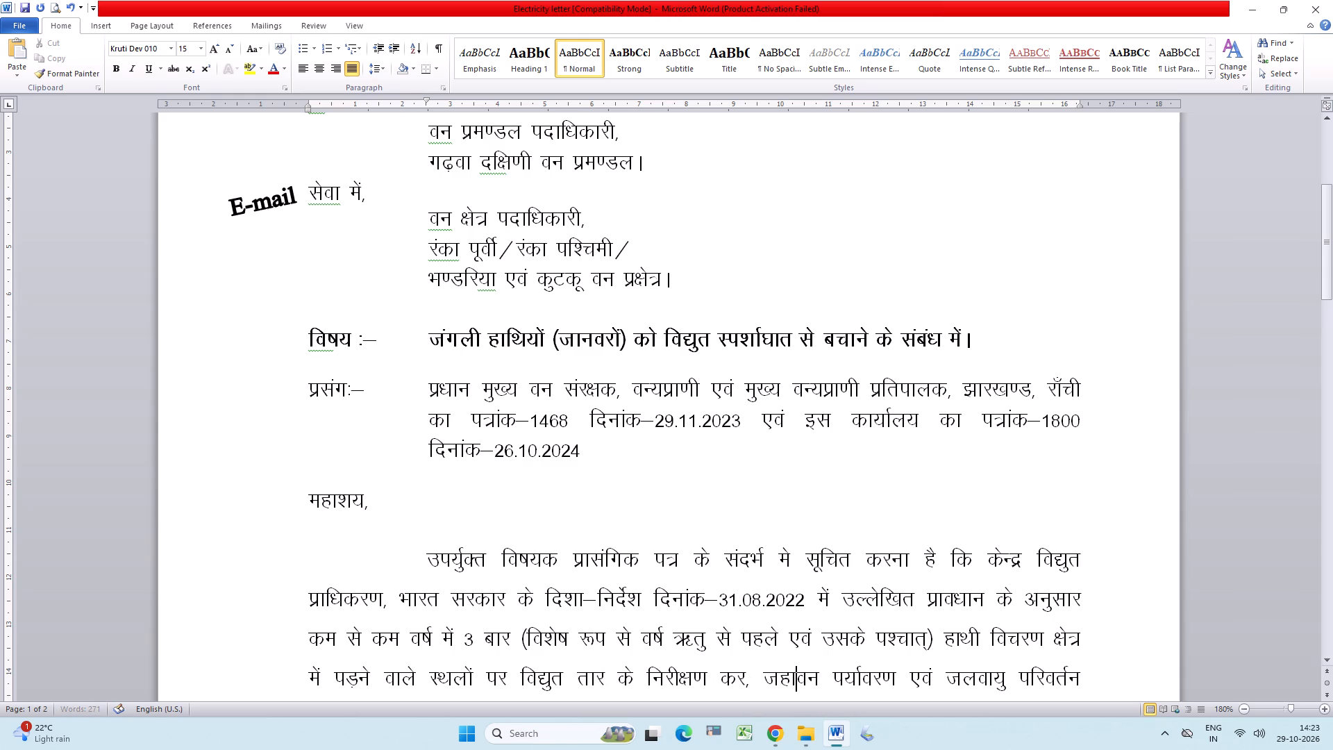
key(alt+0)
key(alt+1)
key(alt+6)
key(alt+1)
key(space)
text(mDr rkjksa dks >qyrs gq,)
key(space)
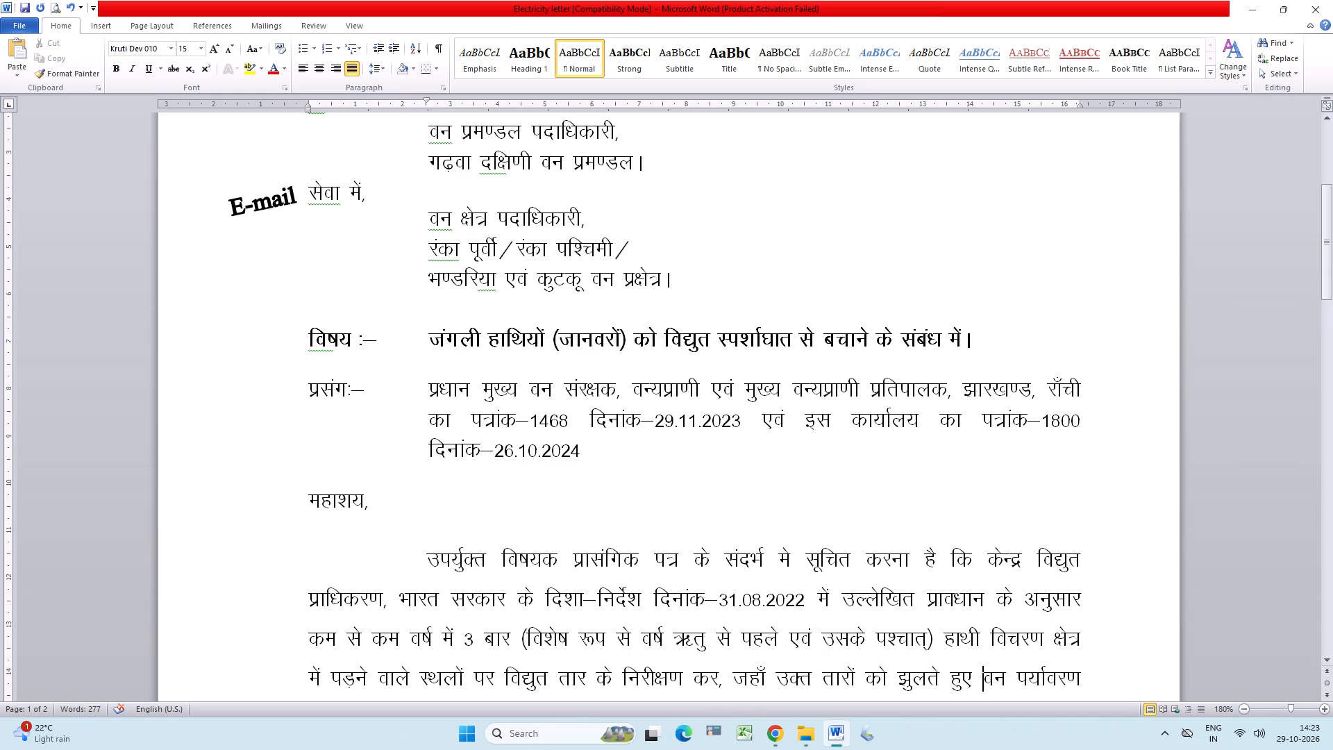
Insert the English word "(Sagging)" in parentheses after "तारों को झुलते हुए", with the word in Times New Roman.
key(alt+0)
key(alt+1)
key(alt+8)
key(alt+8)
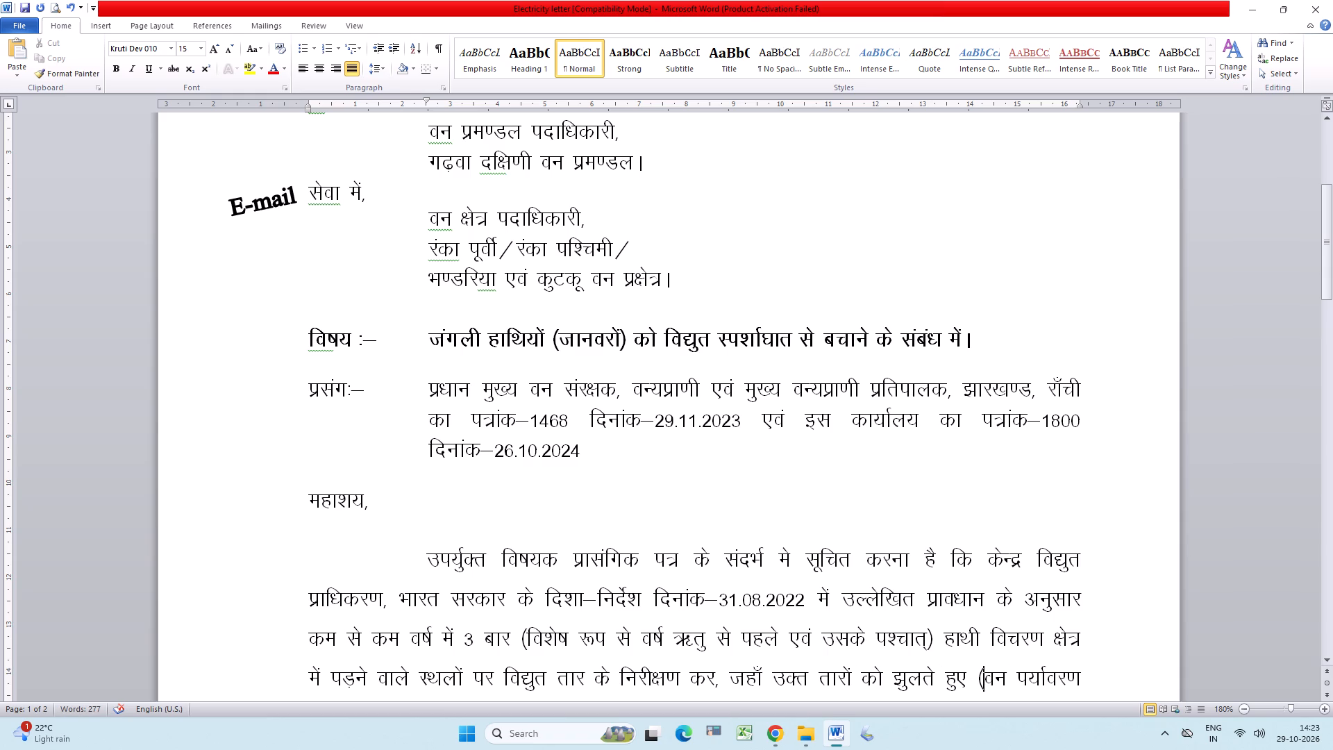
key(alt+0)
key(alt+1)
key(alt+8)
key(alt+9)
key(Left)
key(ctrl+space)
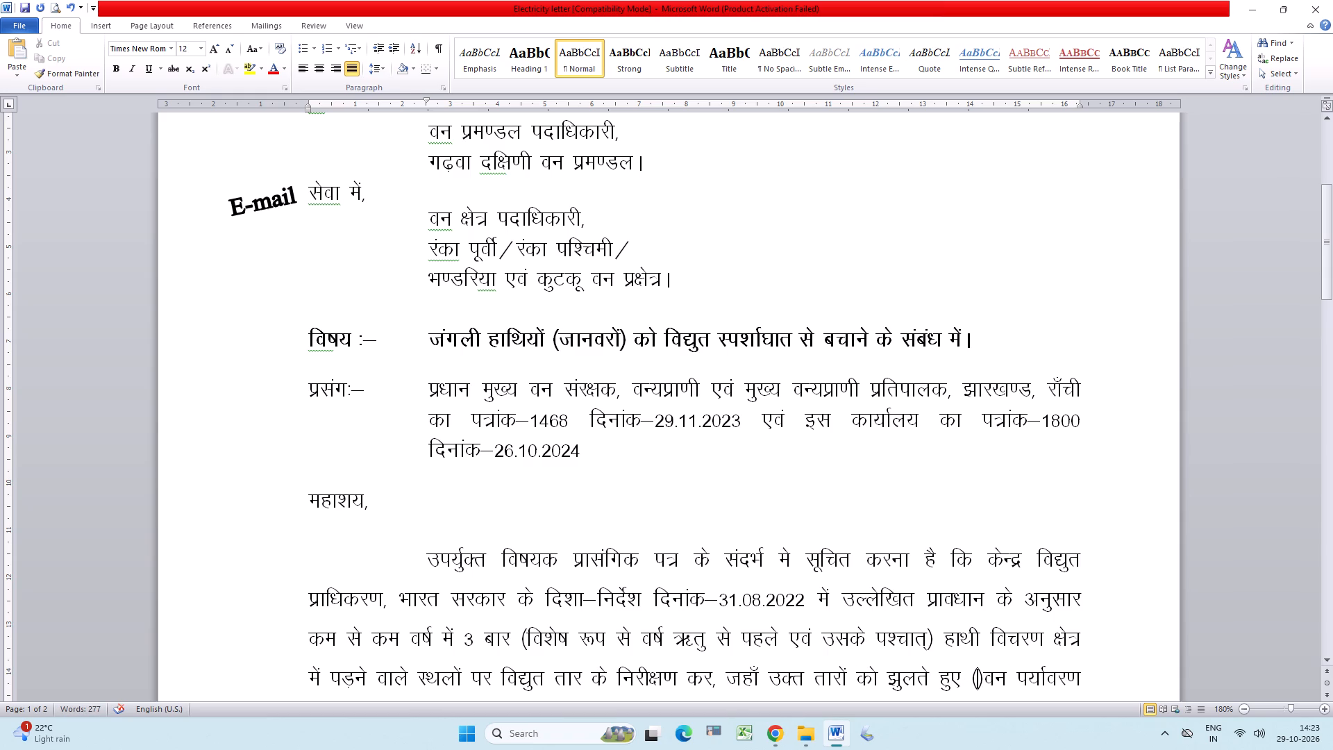
text(Sa)
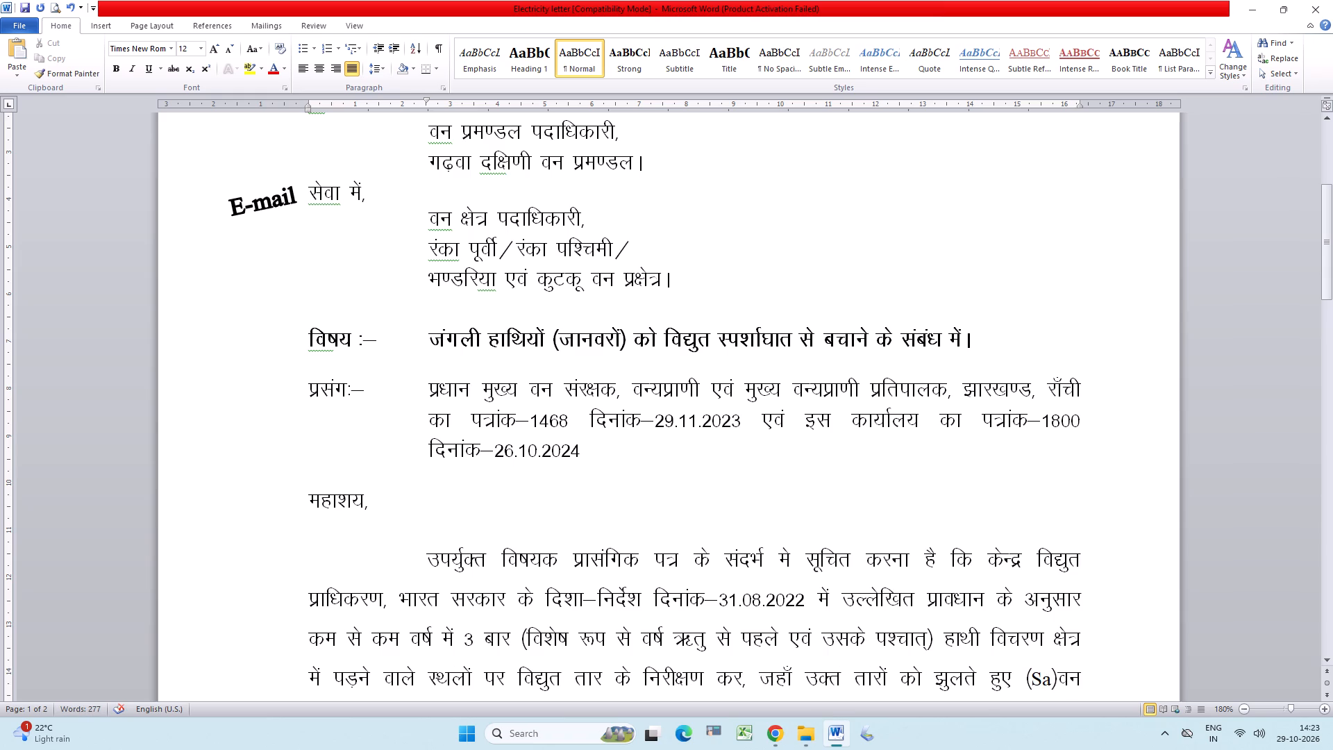
text(gg)
text(ing)
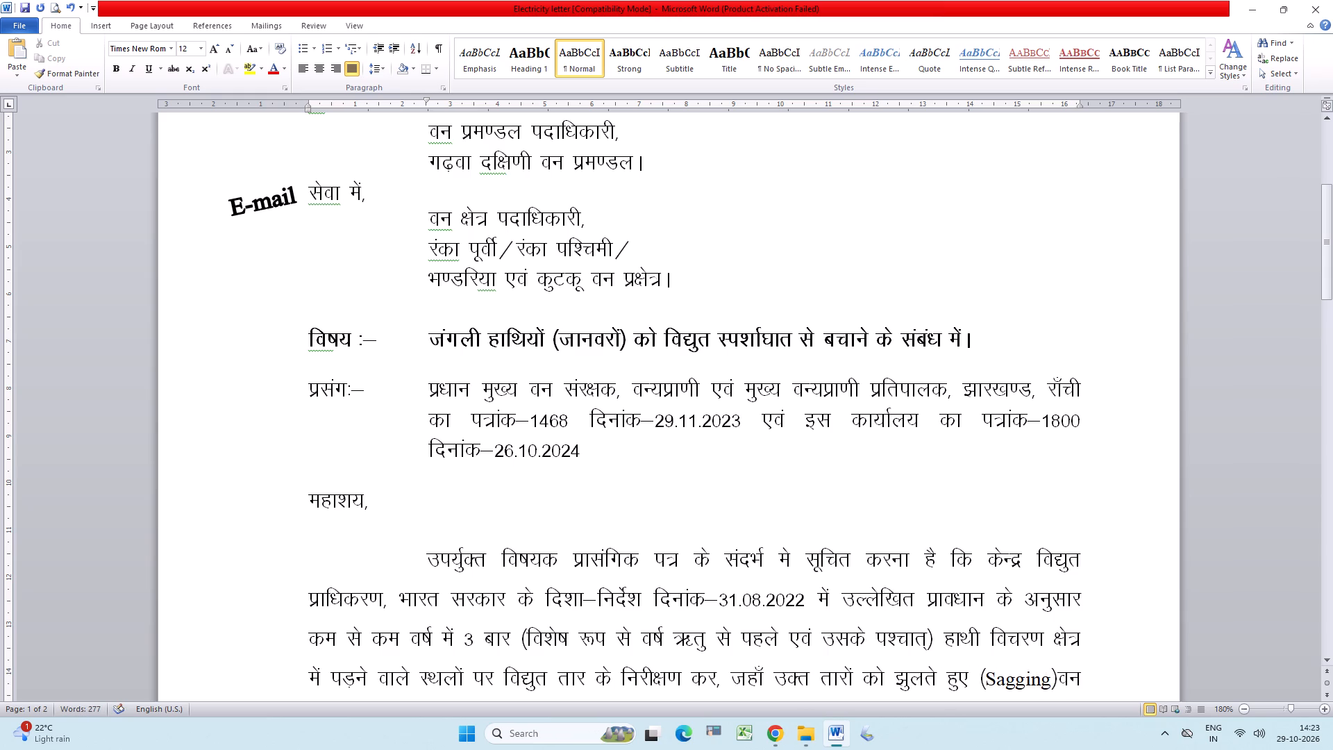
key(Right)
key(space)
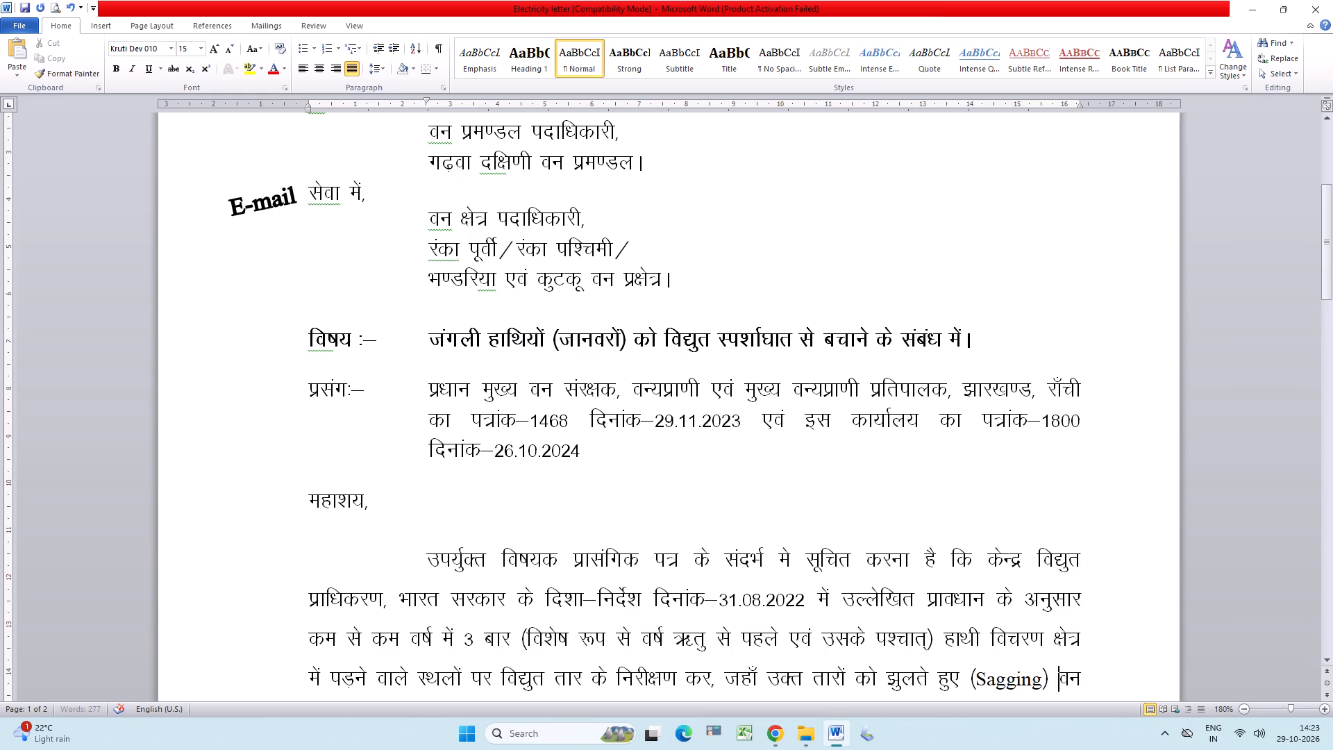
Continue the sentence after "(Sagging)" with "देखे जाते है,".
text(ns[ks r)
key(BackSpace)
text(tkrs gS)
key(space)
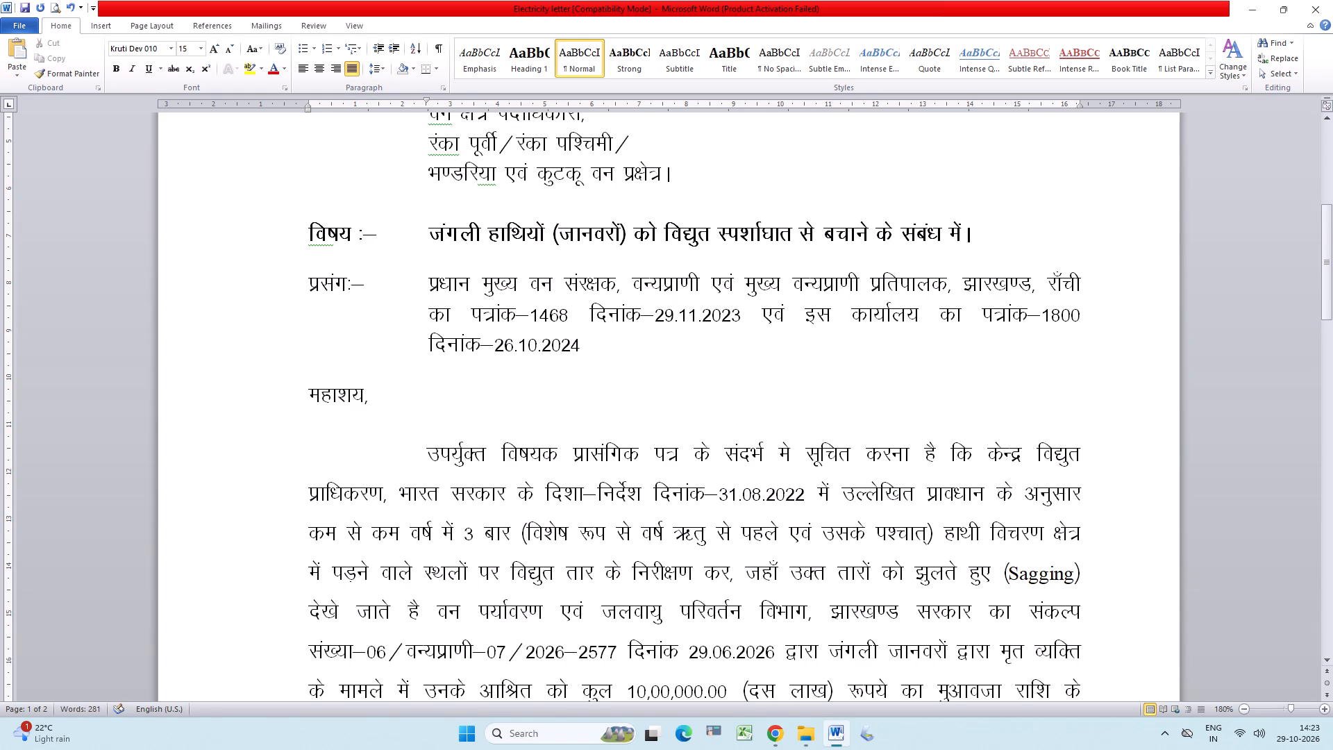
key(BackSpace)
text(])
key(space)
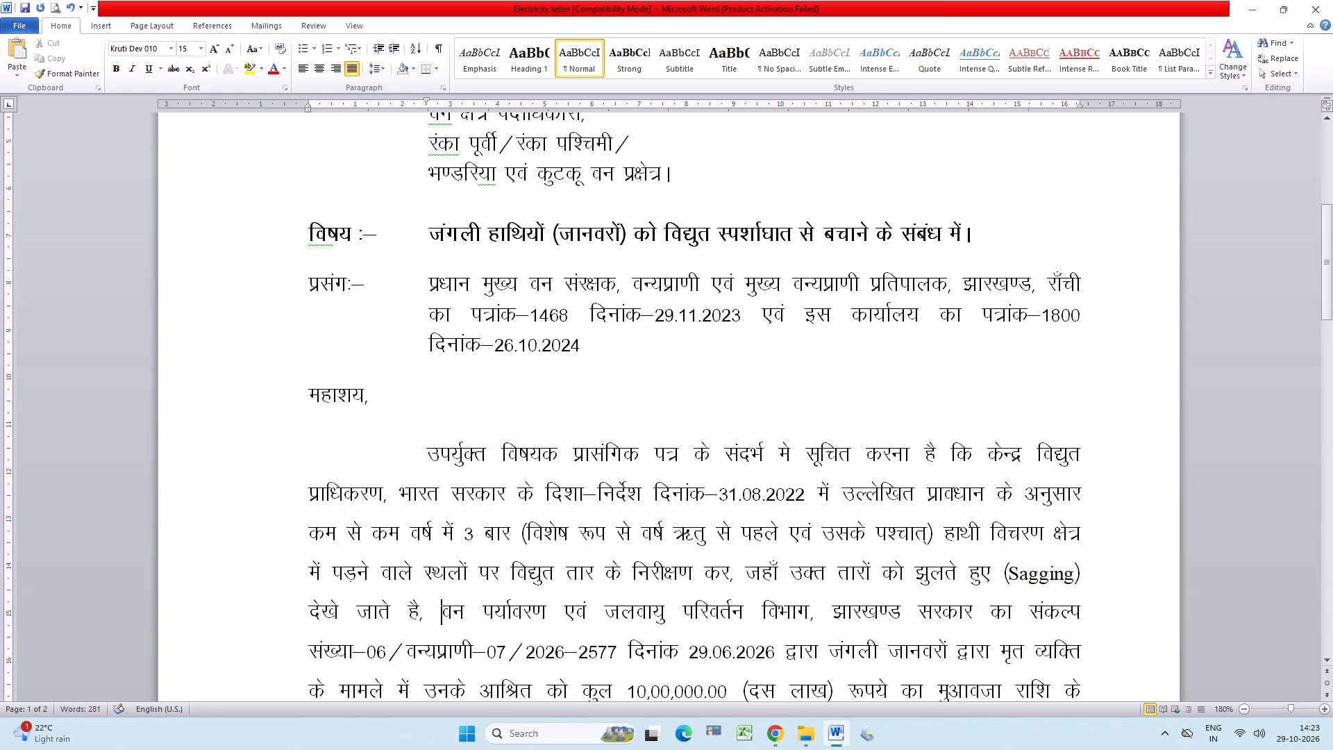
Continue the sentence after "देखे जाते है," with "जिस कारण विद्युत स्पर्शाघात से जंगली".
text(ftl dkj,.k)
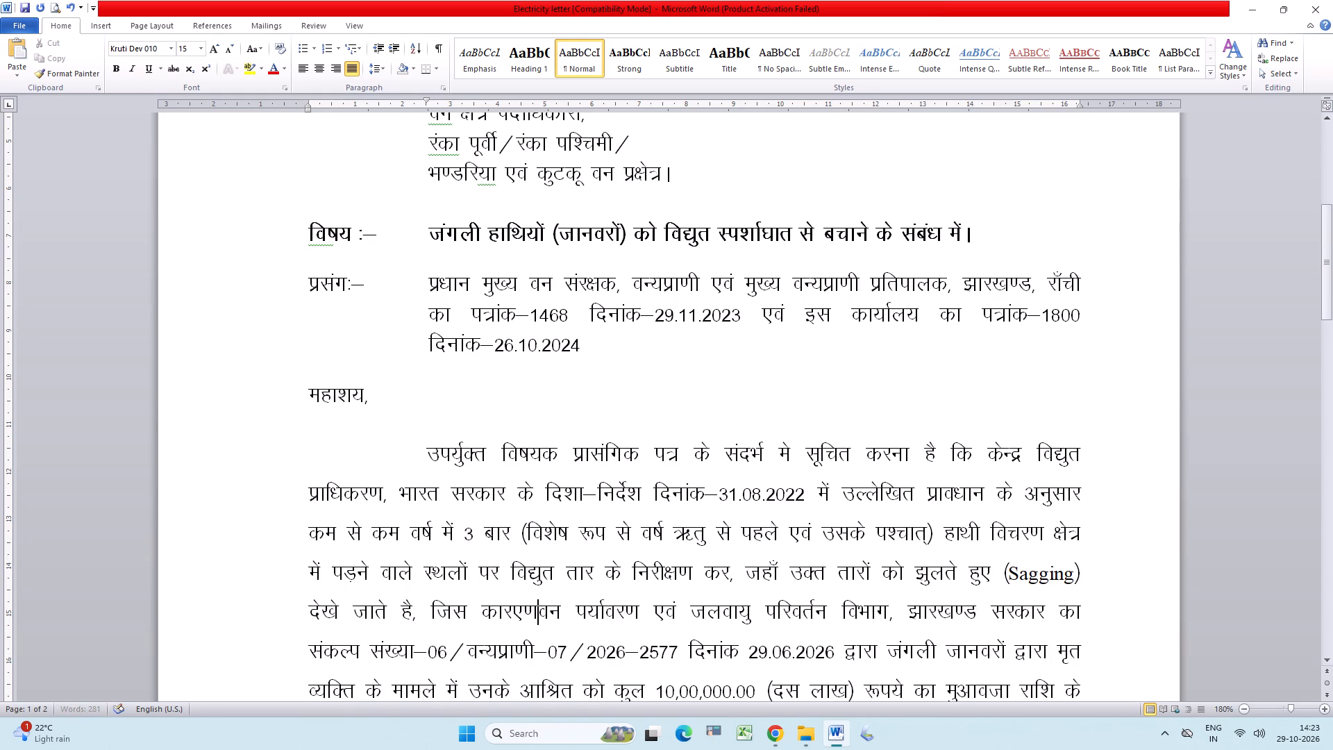
key(BackSpace)
key(BackSpace)
key(BackSpace)
text(.k fo)
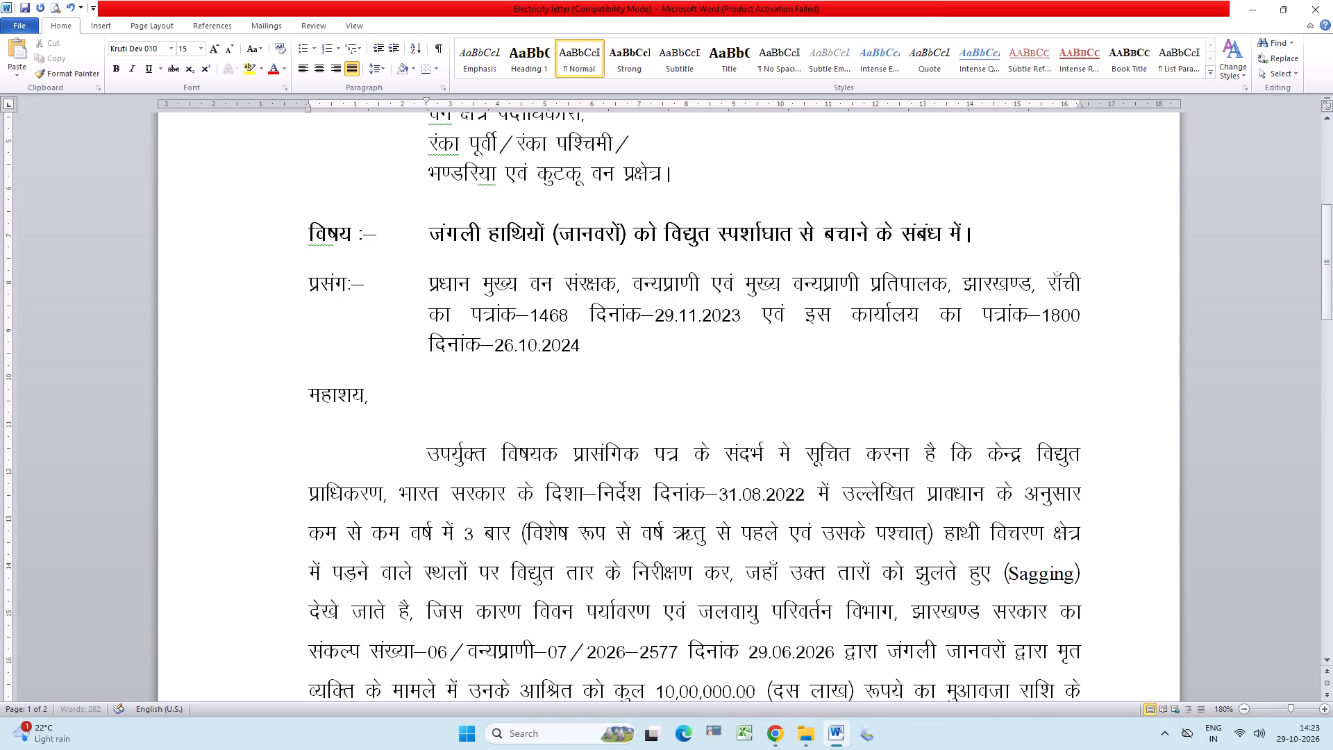
text(|qr Li"kkZ?kkr ls t)
key(x)
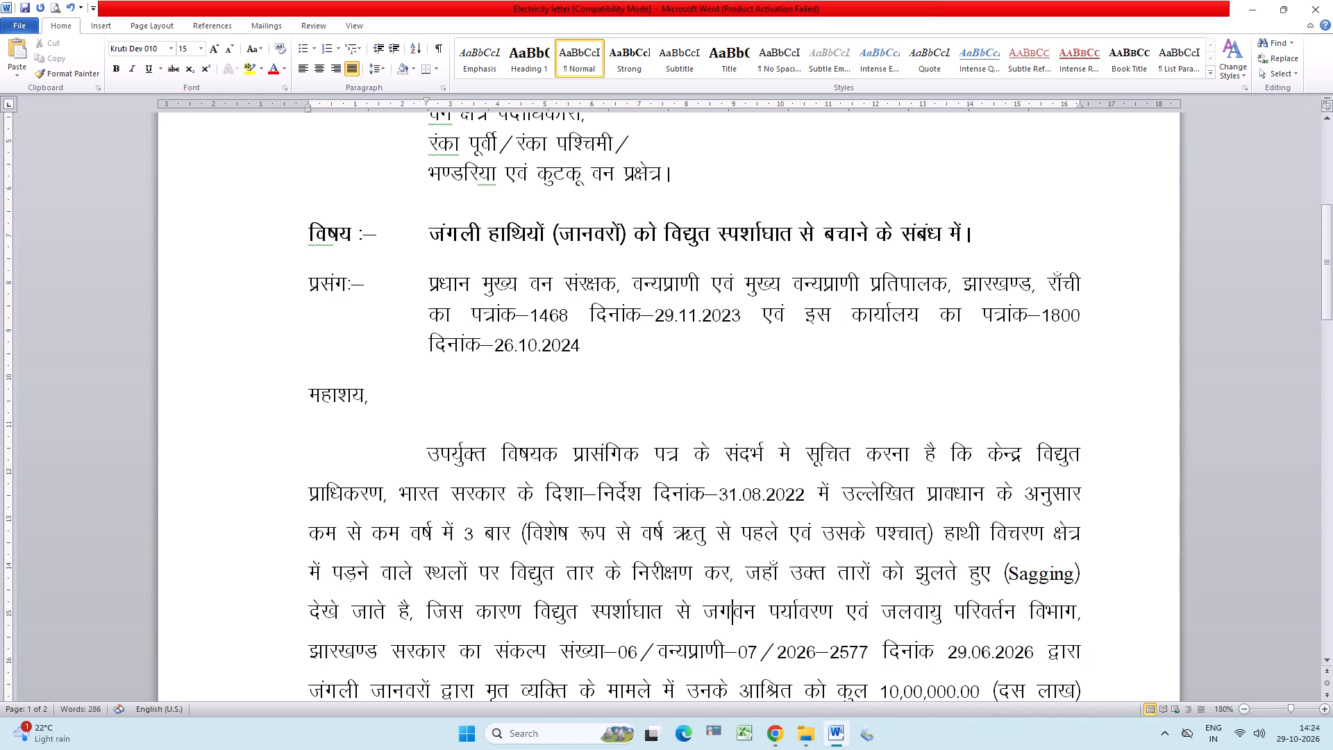
key(BackSpace)
text(axyh)
key(space)
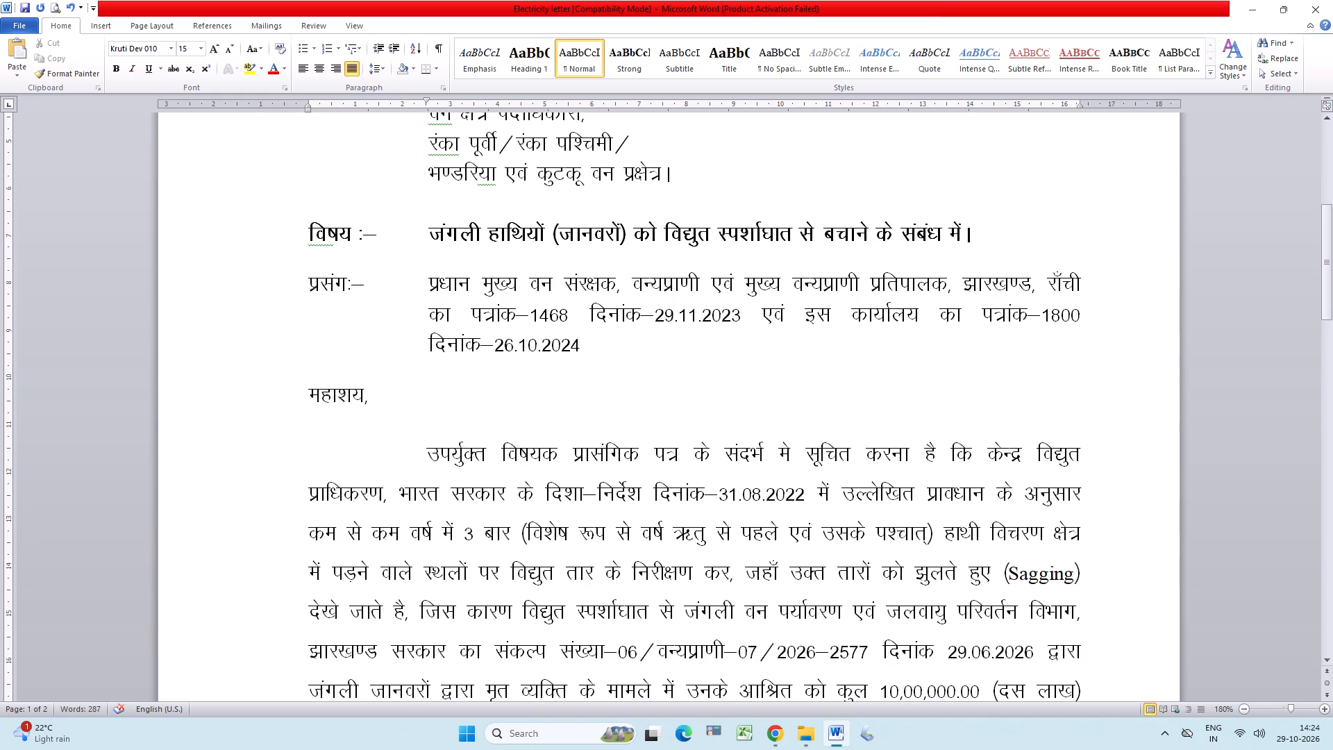
Continue the sentence after "जंगली" with "हाथियों एवं जानवरों".
text(gkF)
key(BackSpace)
text(fFk;ksa ,oa tkojksa)
key(space)
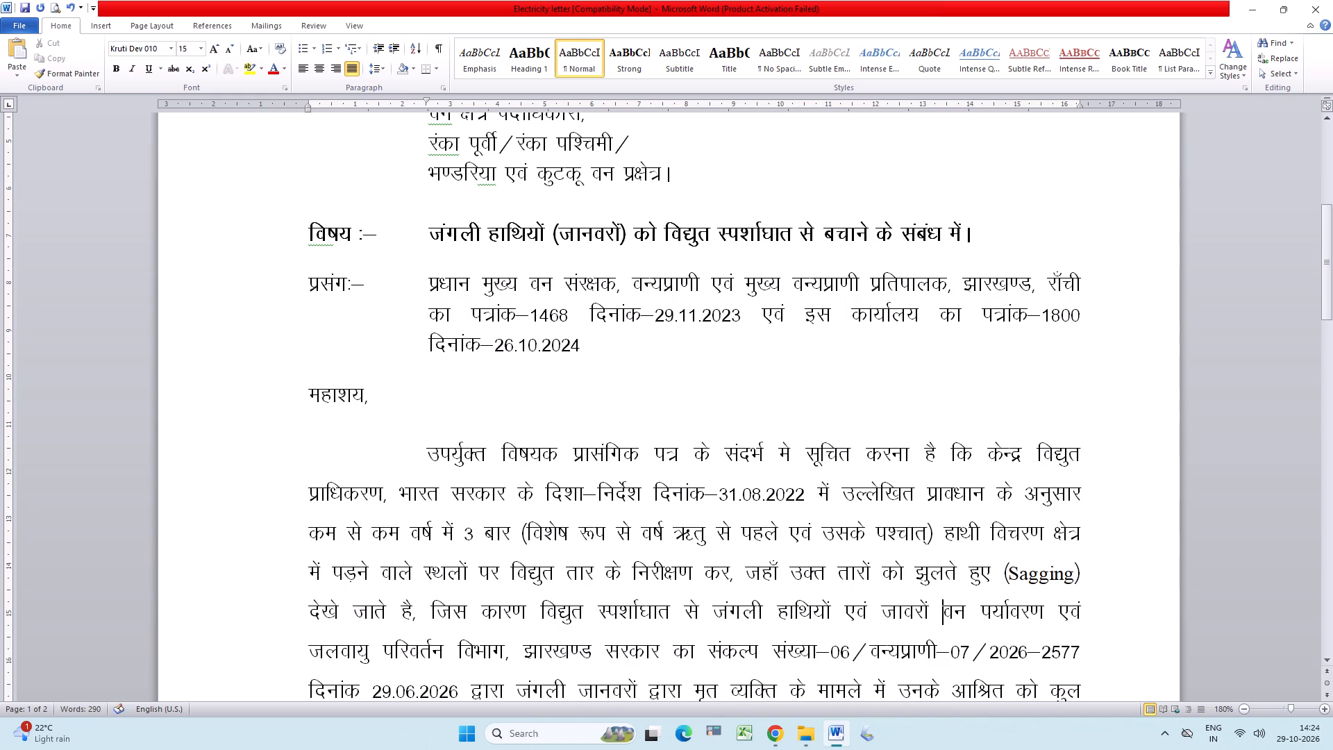
key(BackSpace)
key(BackSpace)
key(BackSpace)
key(BackSpace)
key(BackSpace)
key(BackSpace)
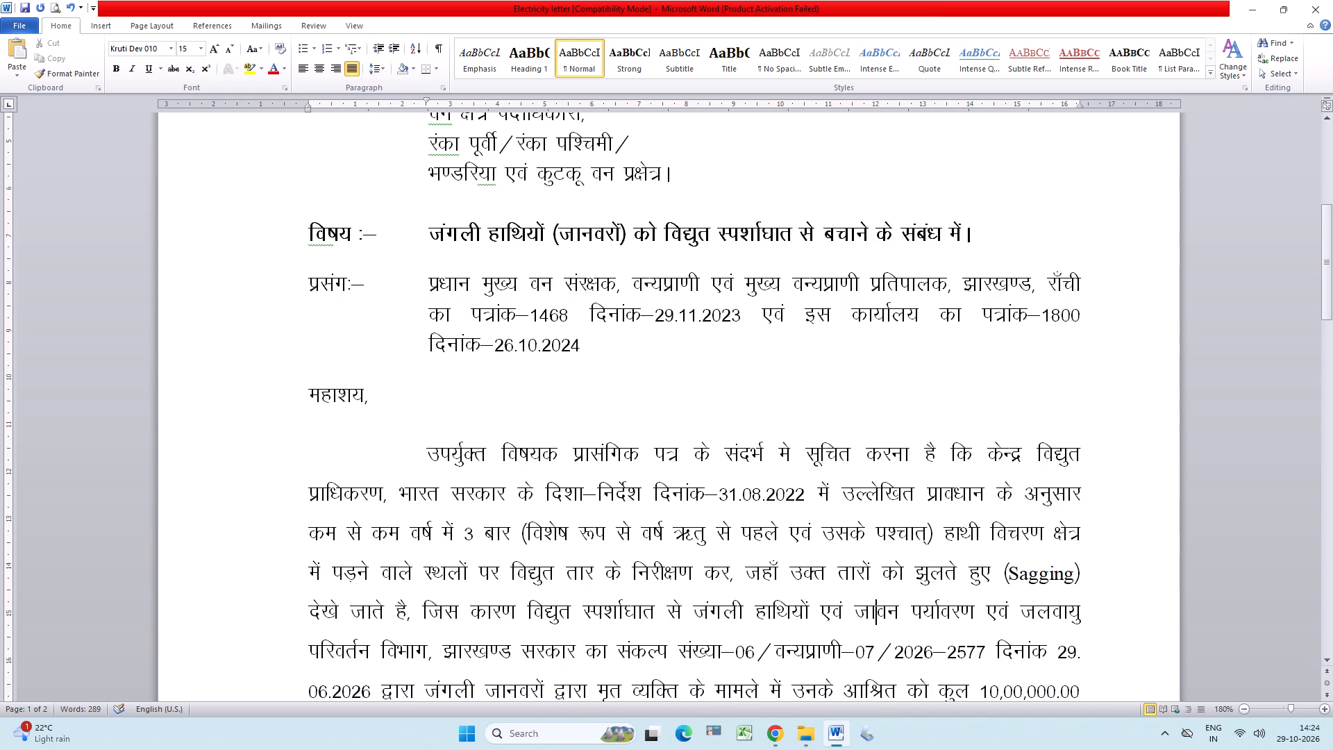
text(uoj)
key(BackSpace)
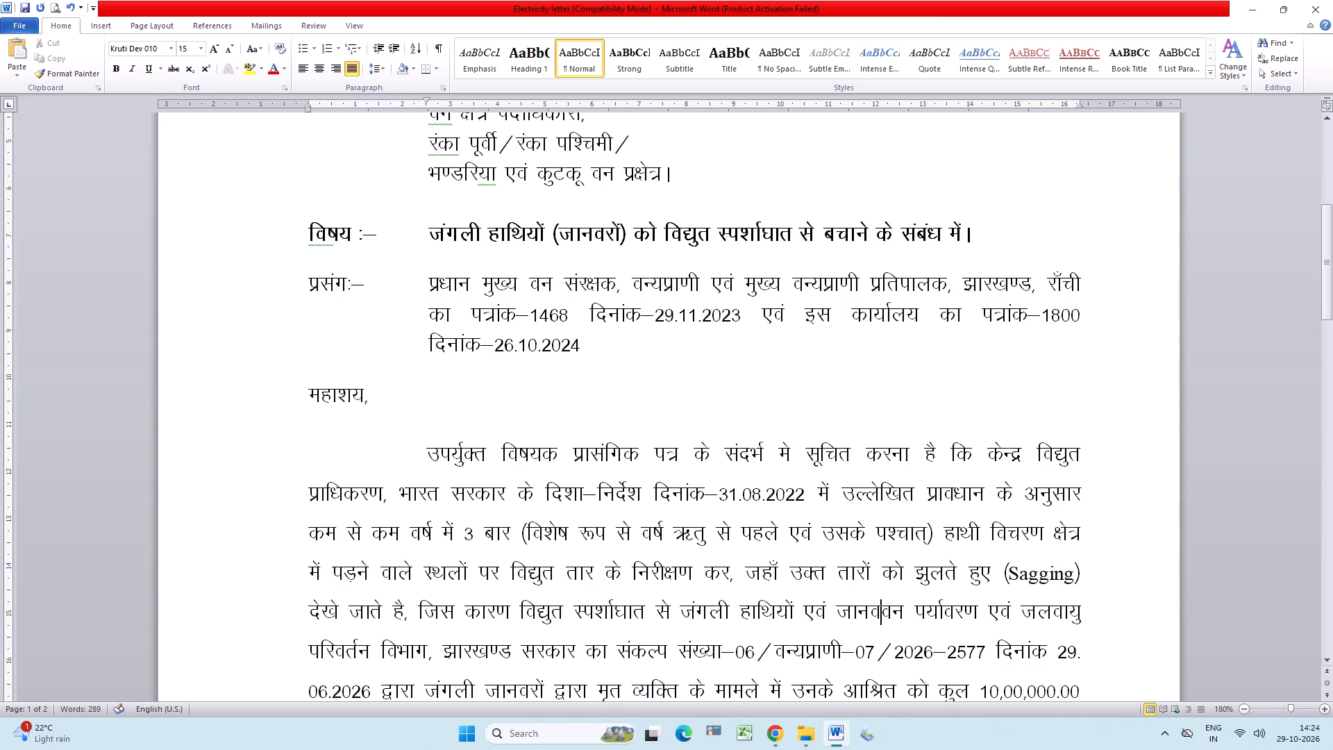
text(jksa dd)
key(BackSpace)
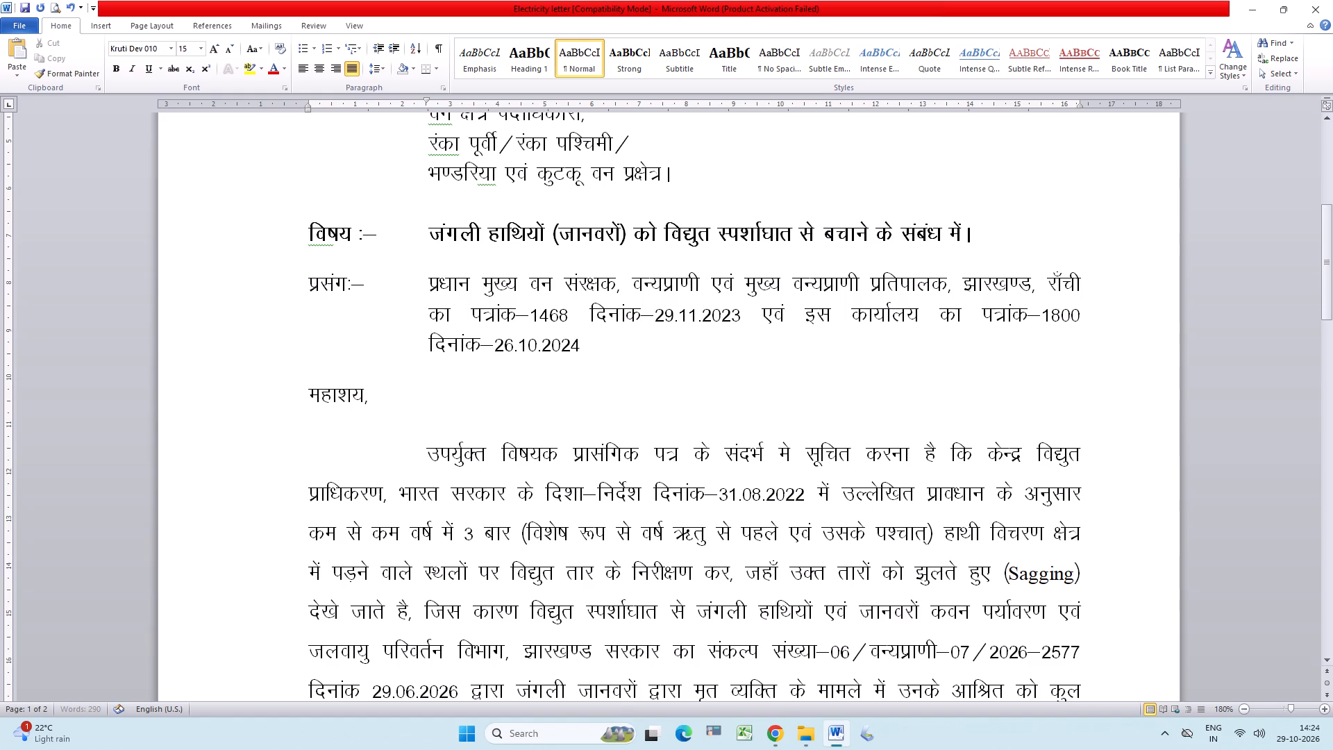
Continue the sentence after "जानवरों" with "की मृत्यु होने की संभावना बनी रहती है,".
text(h eq)
key(BackSpace)
text(`R;q gksus dh laHkkouk)
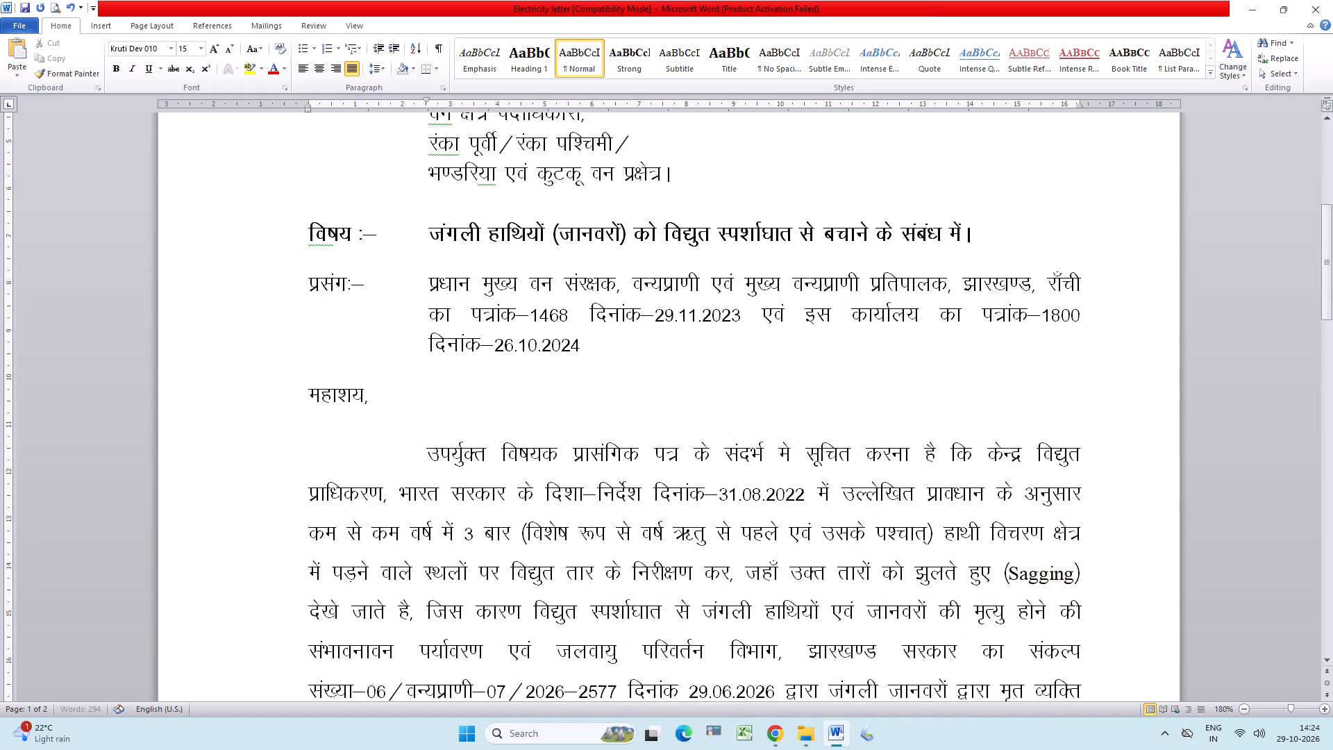
key(space)
text(ou)
key(BackSpace)
key(BackSpace)
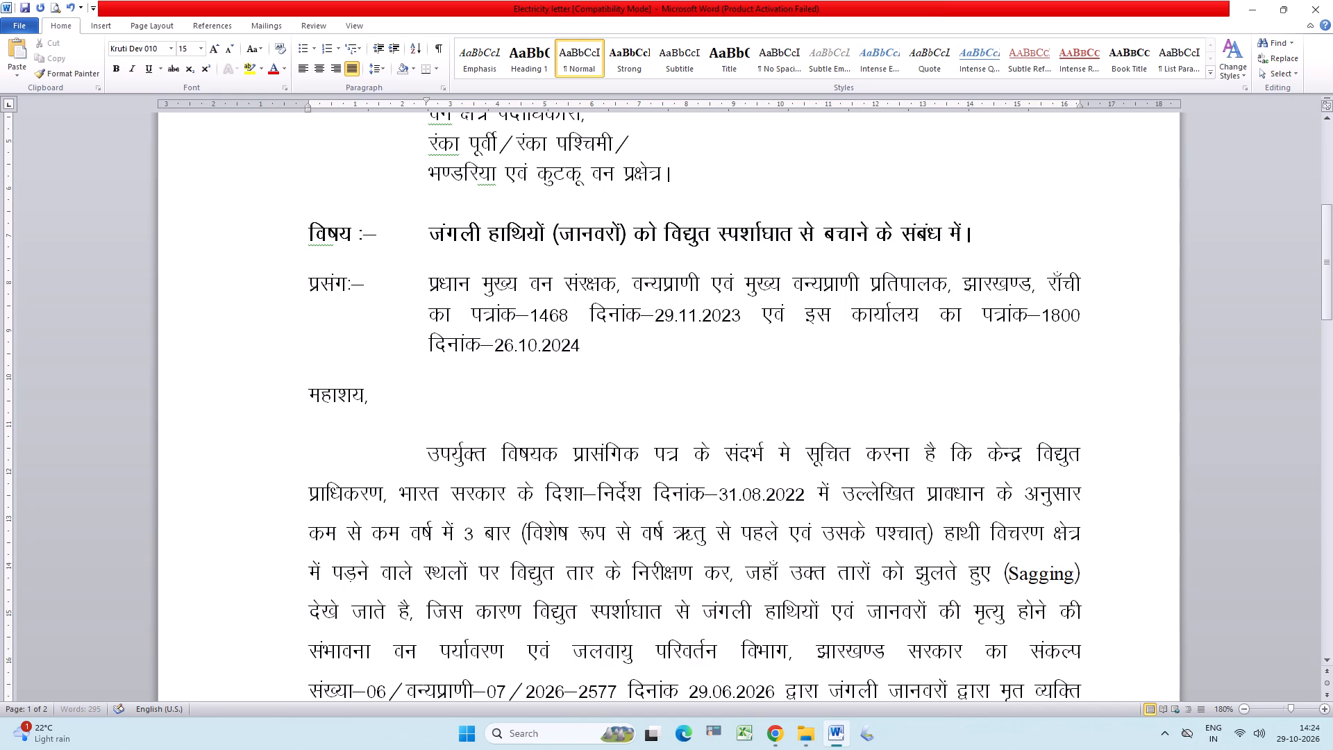
text(cuh jgrh)
key(space)
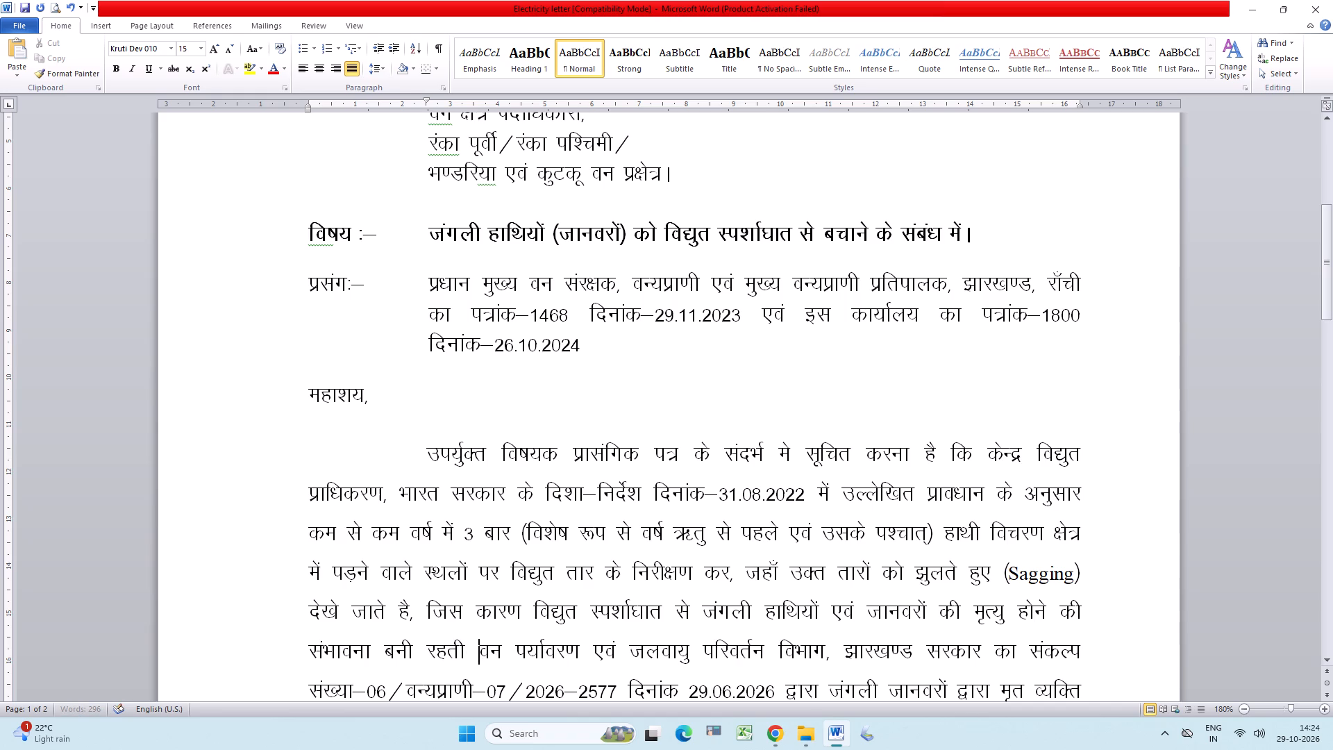
text(gS])
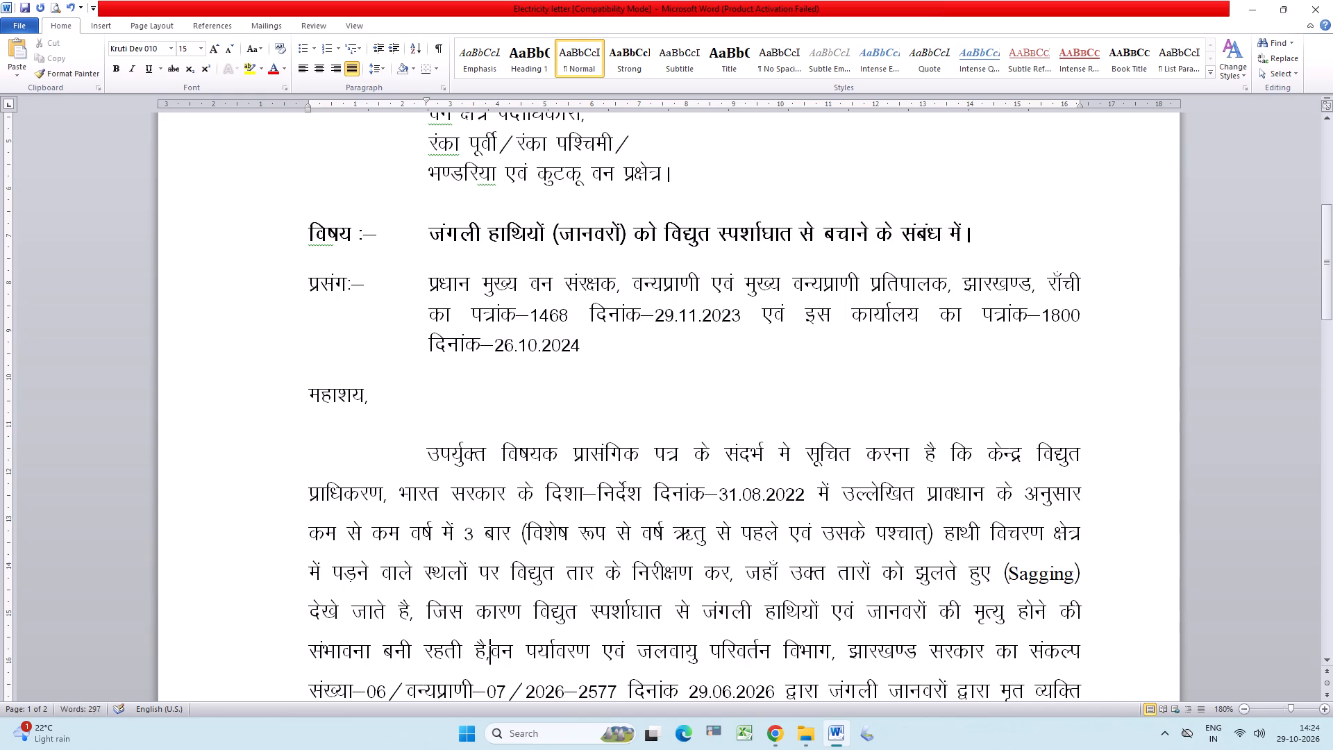
Continue the sentence after "संभावना बनी रहती है," with "वैसे स्थलों को".
key(space)
text(oSls)
key(space)
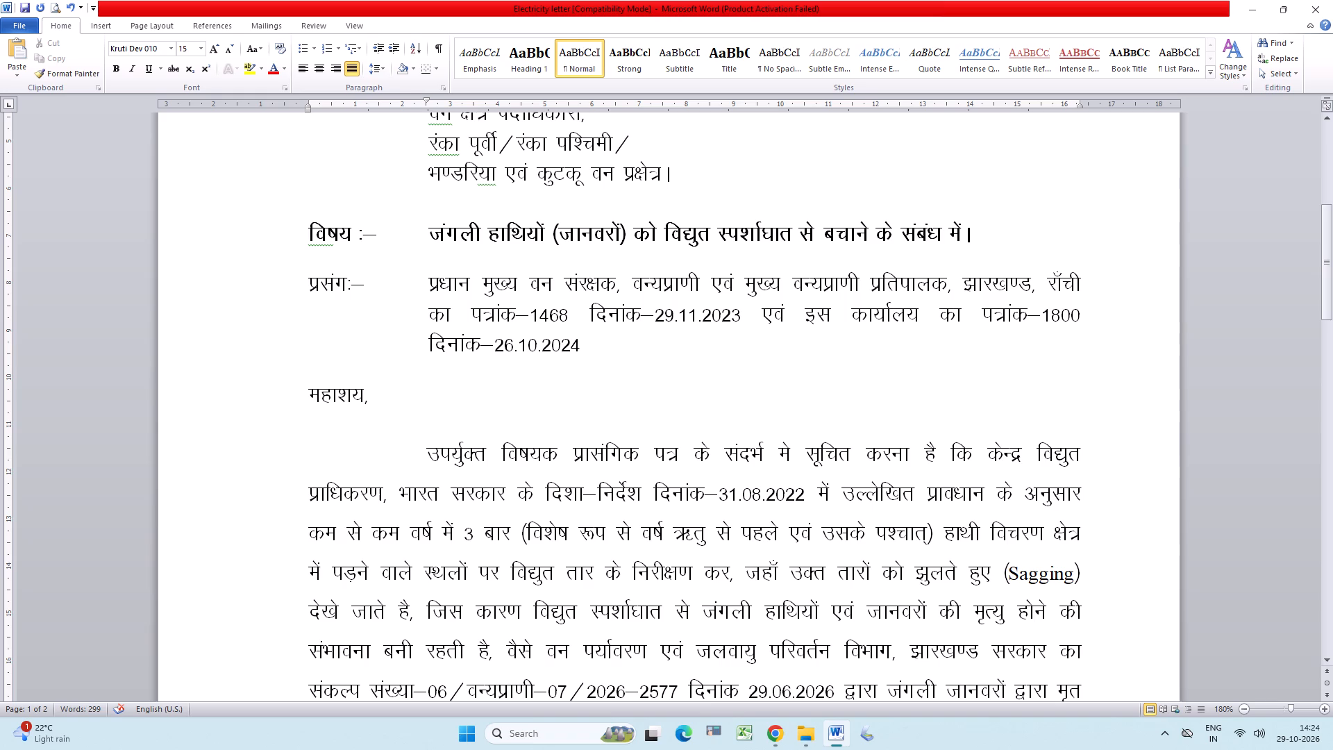
text(LFkyksa dks)
key(space)
Complete the sentence after "वैसे स्थलों को" with "चिन्हित करना आवश्यक है।".
text(fP\)
key(BackSpace)
key(BackSpace)
text(pUgh)
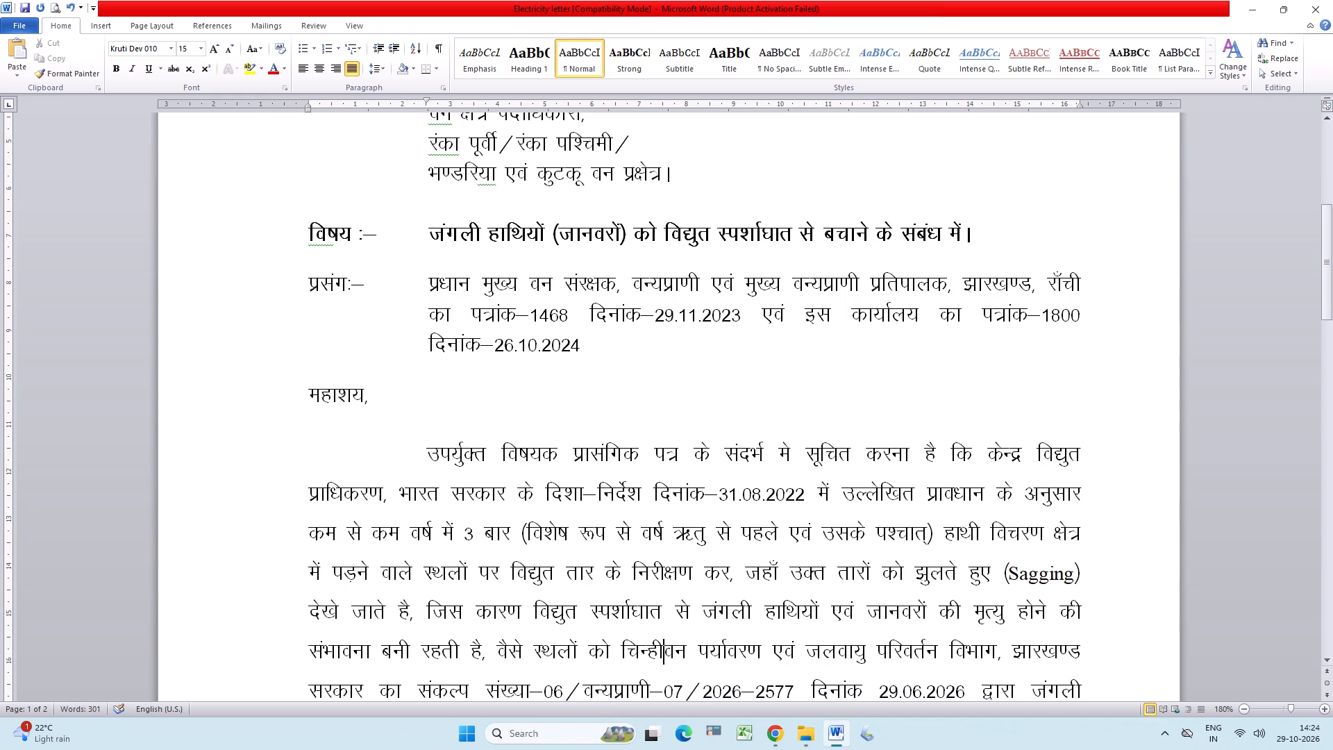
key(BackSpace)
key(BackSpace)
key(BackSpace)
text(fUgr djuk vko";d d)
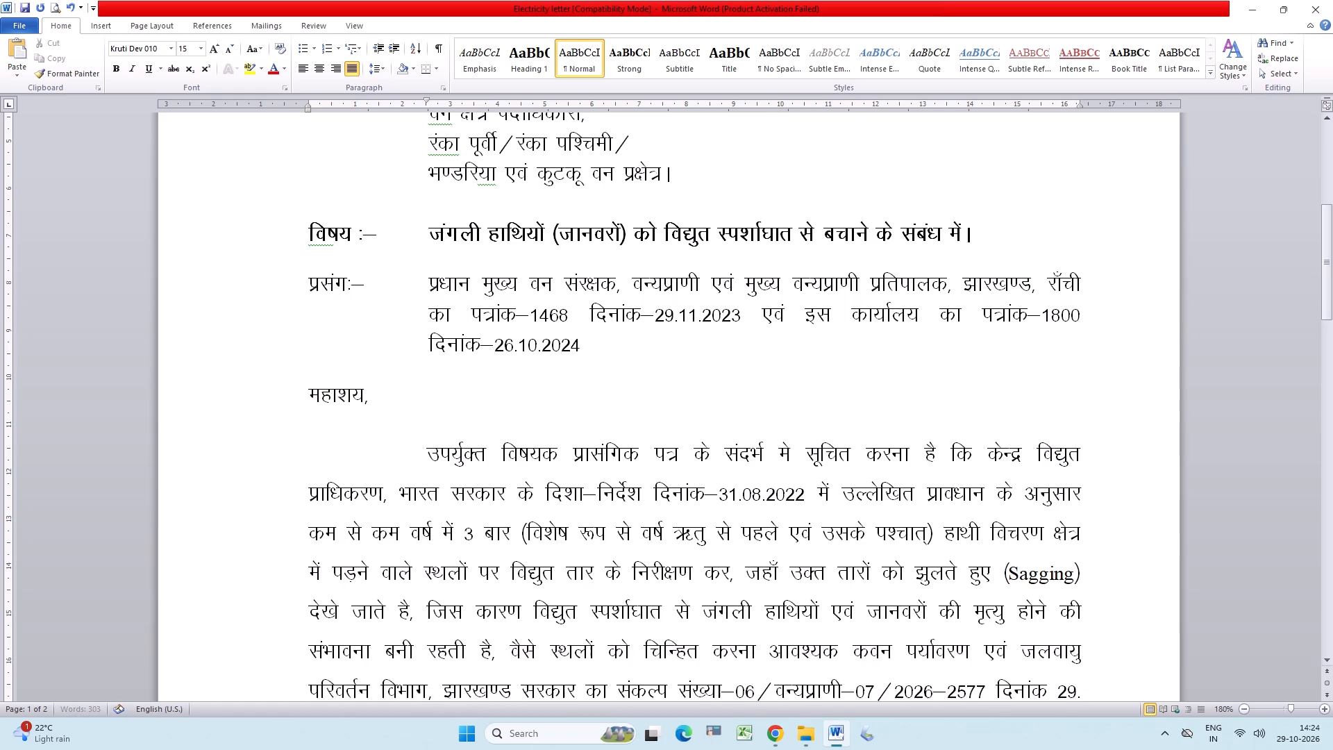
key(BackSpace)
text(gS)
key(shift+a)
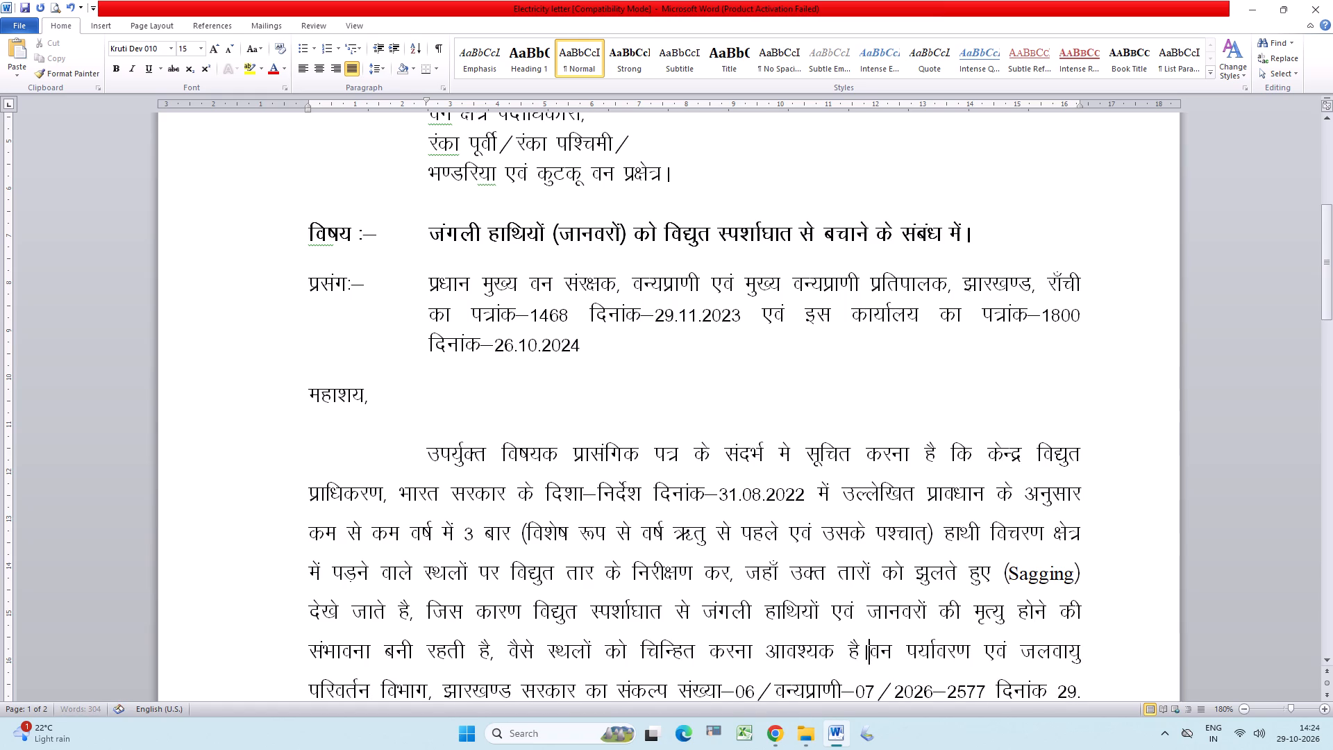
Start a new paragraph after "आवश्यक है।" with the words "उक्त स्थलों का".
key(Return)
text(mDr LFkyksa kd)
key(BackSpace)
key(BackSpace)
text(dk)
key(space)
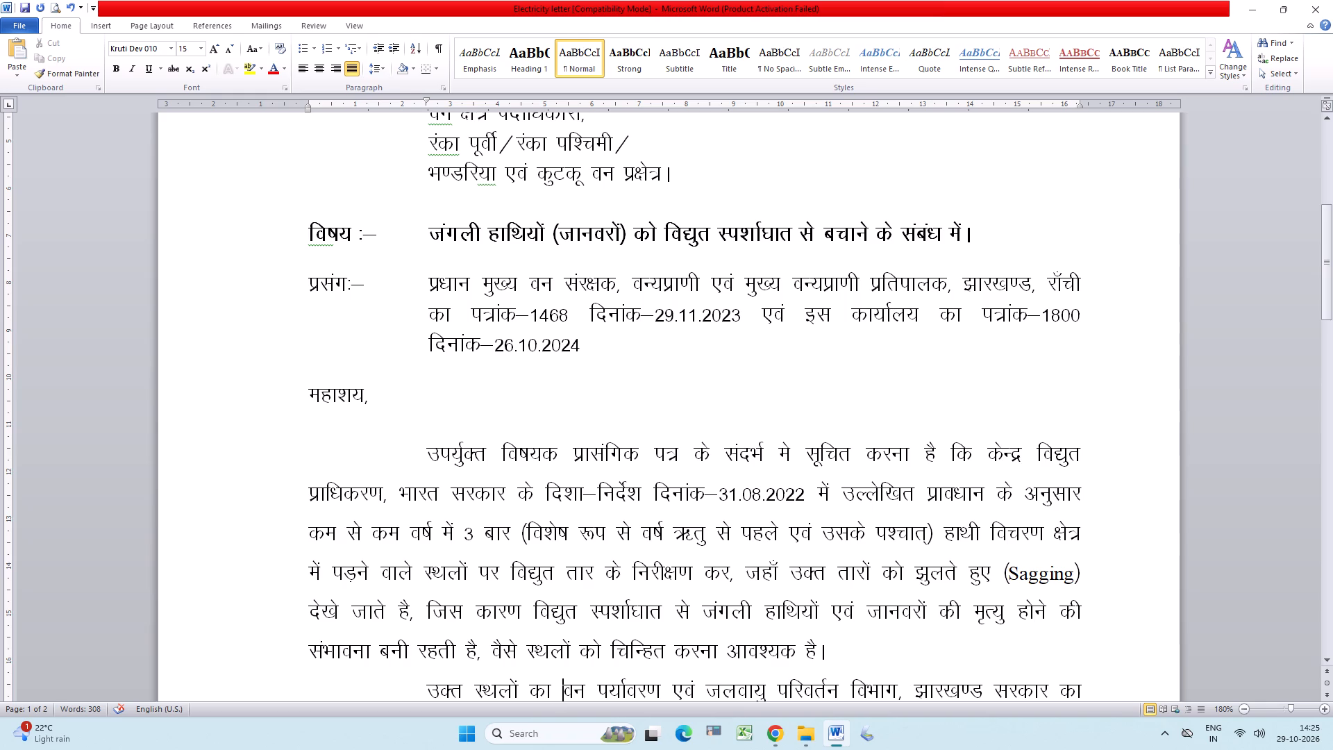
Insert the English term "GPS Co-ordinate" in Times New Roman after "उक्त स्थलों का".
key(space)
key(Left)
key(ctrl+space)
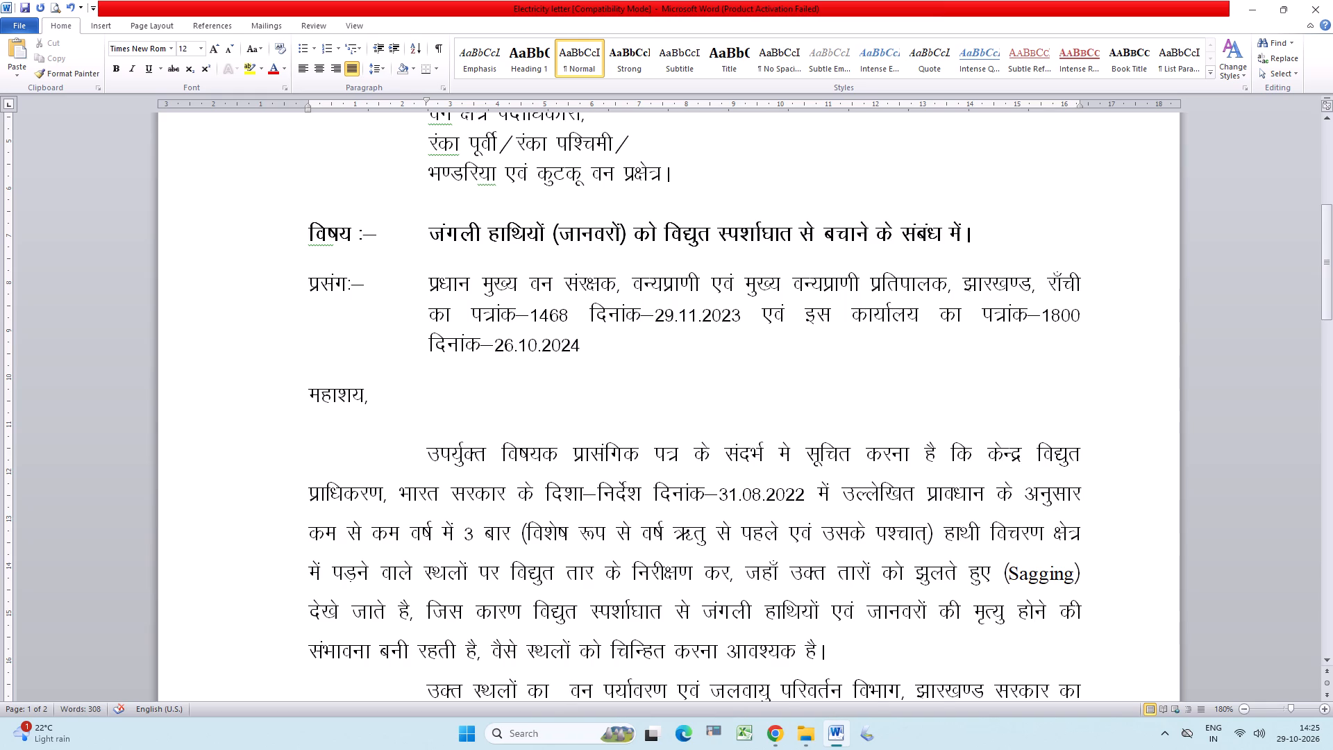
text(GPS)
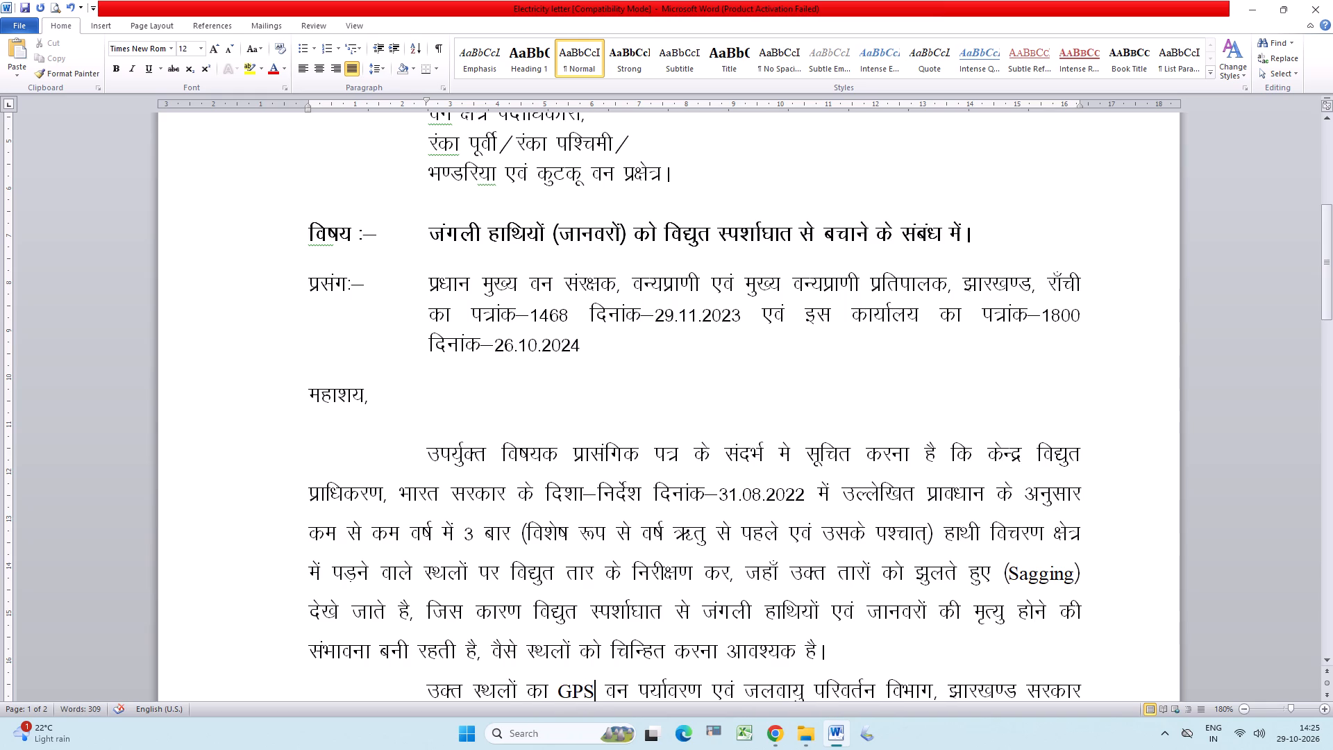
key(Right)
key(Left)
key(space)
text(C)
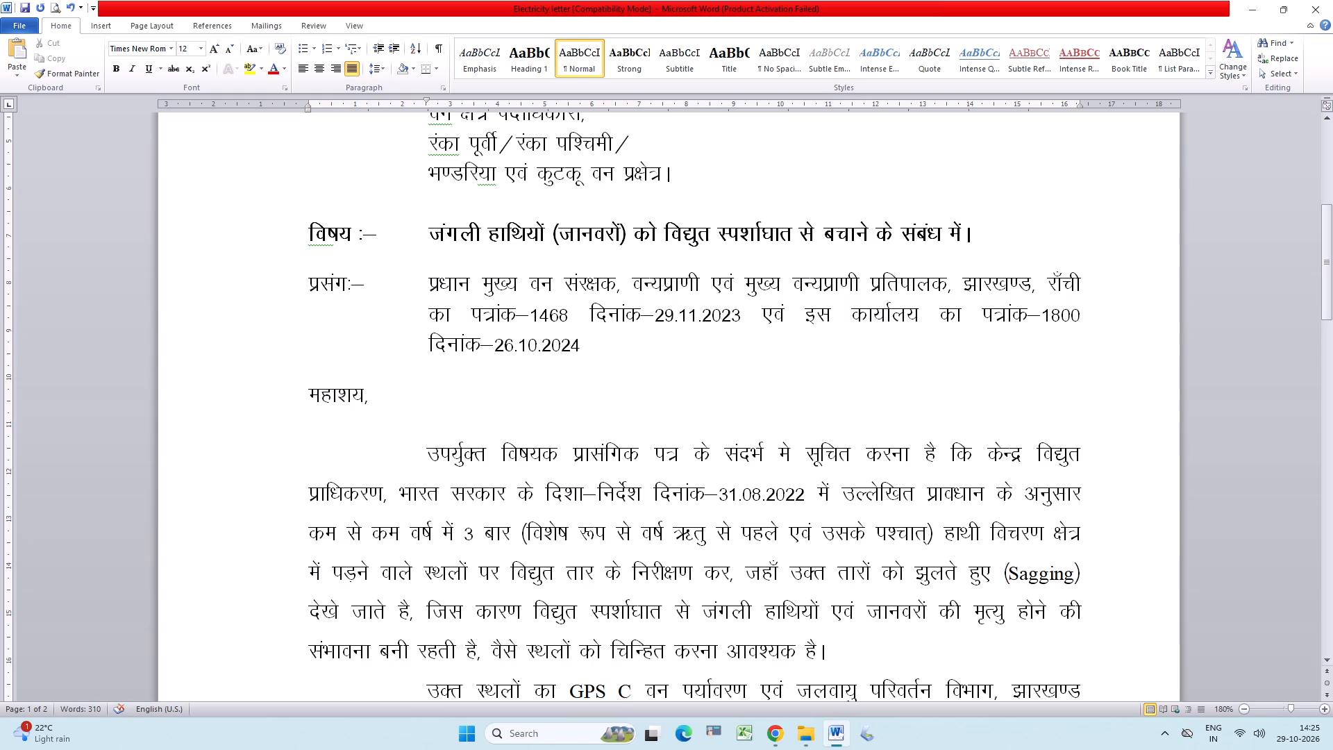
text(o-ordinate)
key(Right)
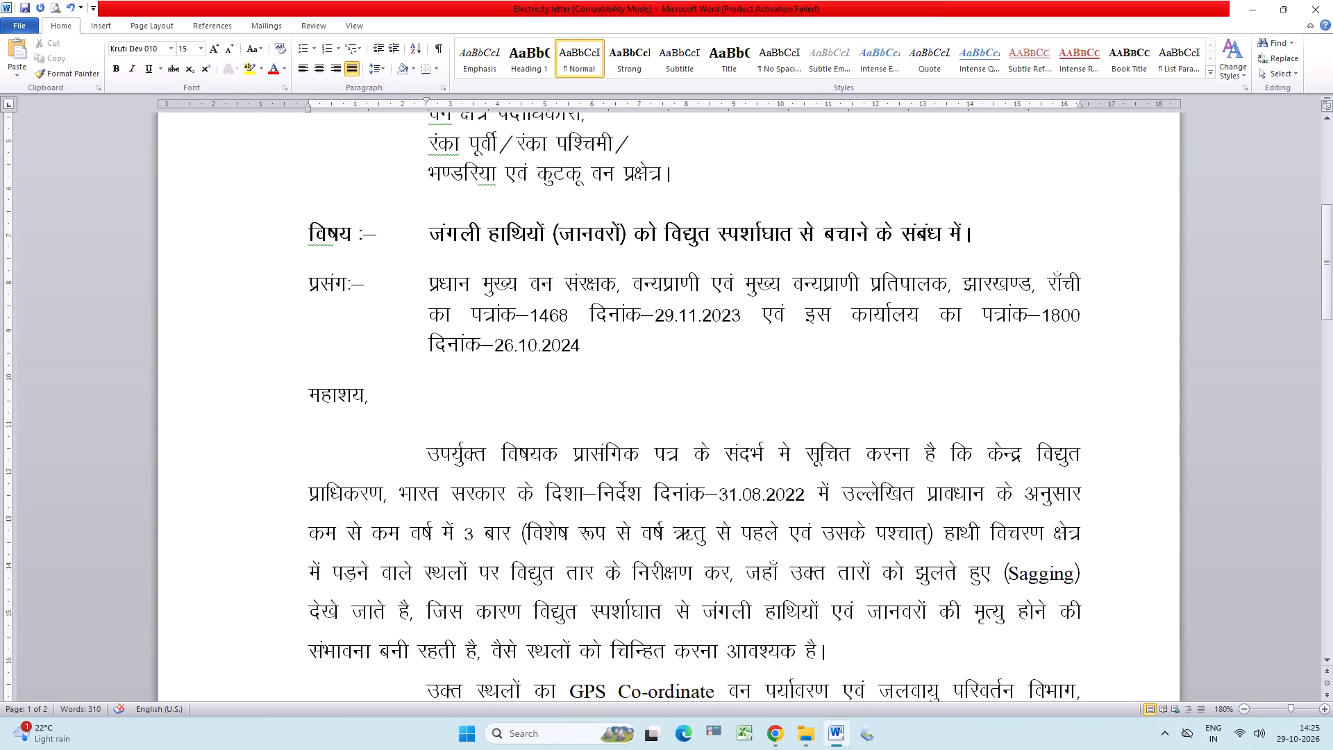
Continue after "GPS Co-ordinate" with "एवं फोटोग्रा".
text(,os)
key(space)
key(BackSpace)
key(BackSpace)
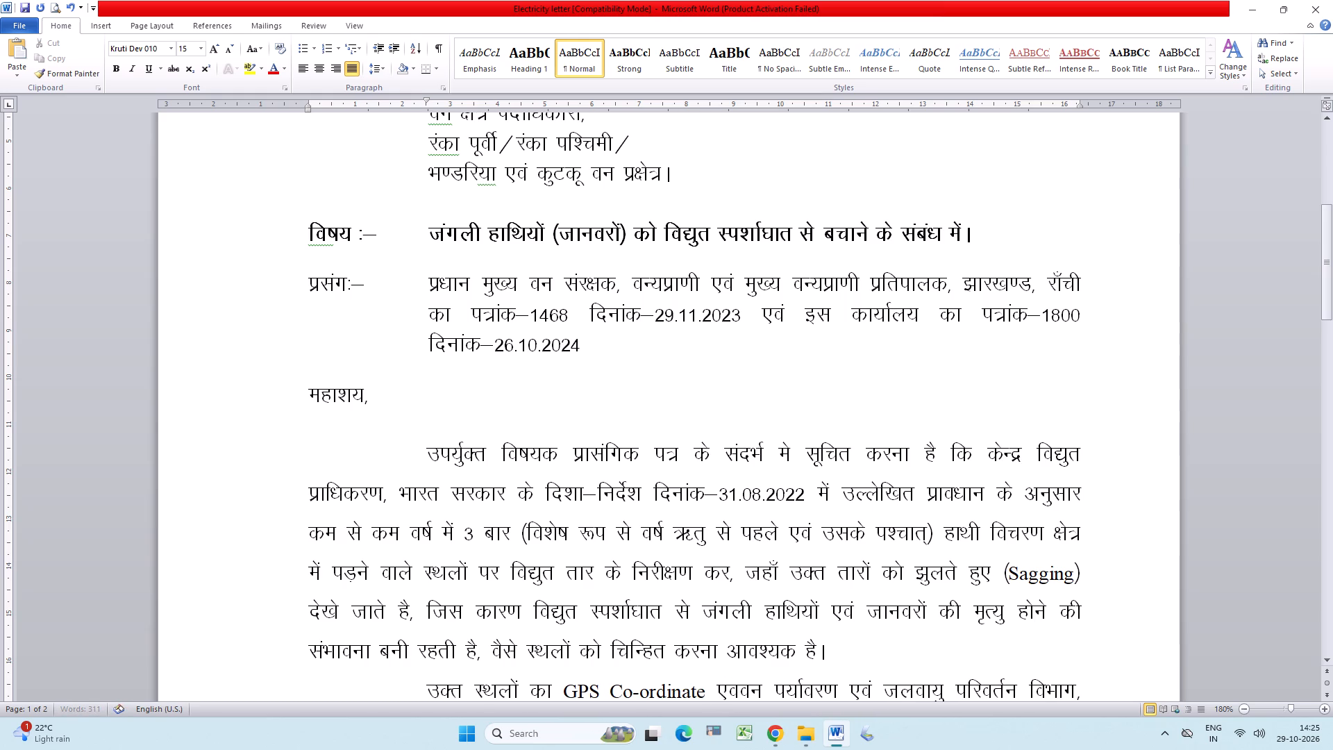
text(a QksVksxzk)
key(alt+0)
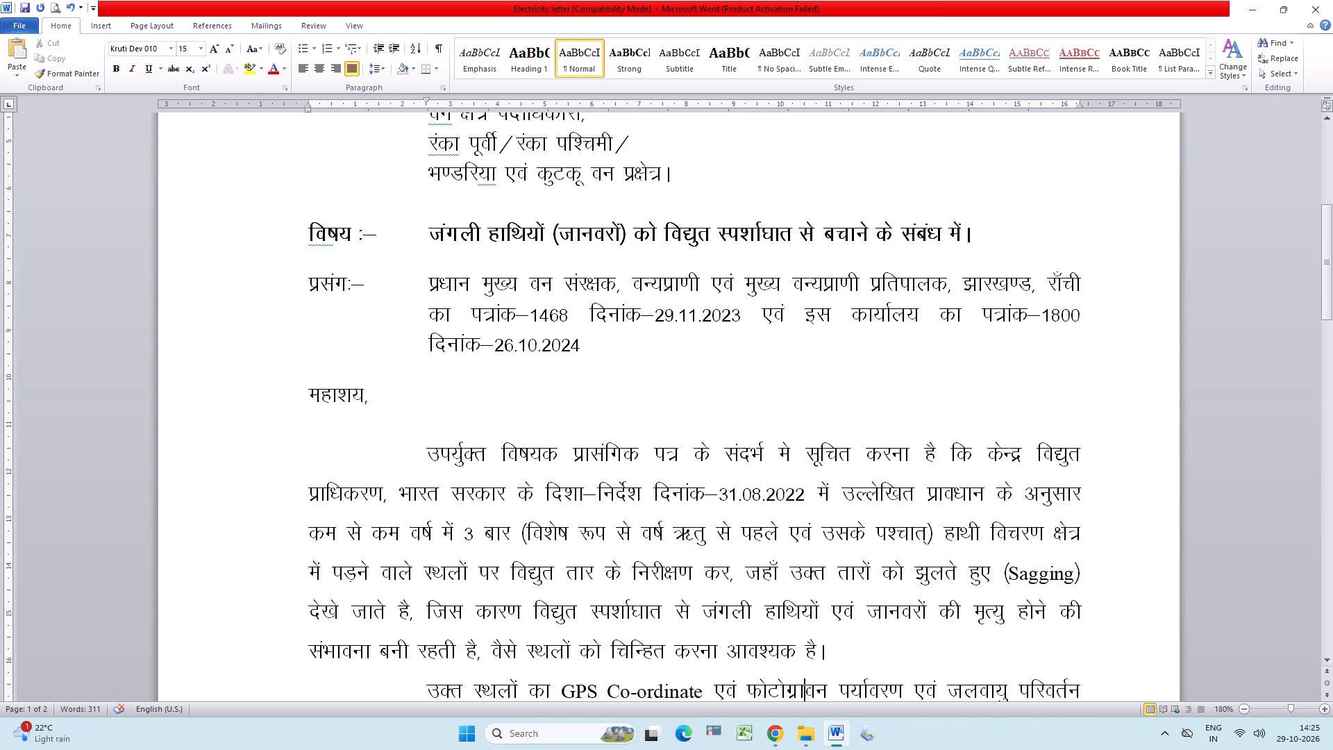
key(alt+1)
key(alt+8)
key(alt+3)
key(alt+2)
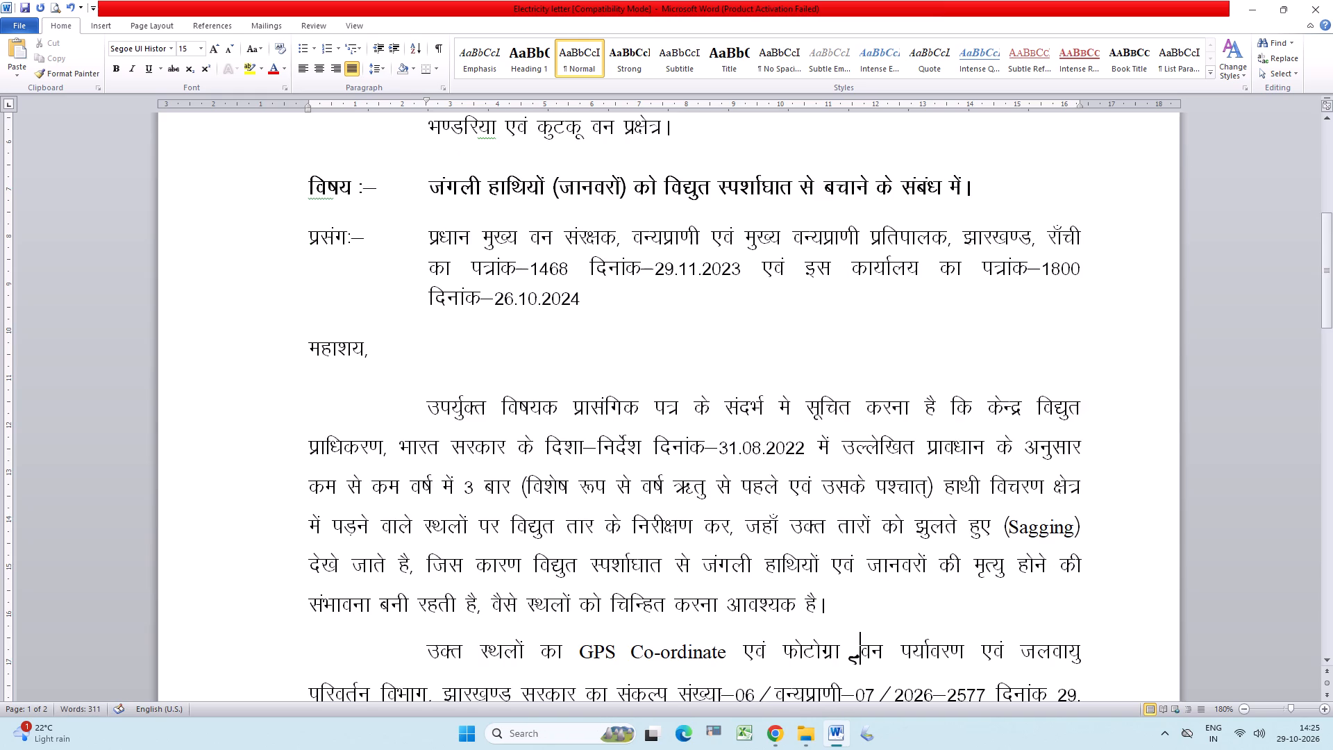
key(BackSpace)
Complete the word after "GPS Co-ordinate एवं" so that it reads "फोटोग्राफ्स".
key(alt+0)
key(alt+1)
key(alt+7)
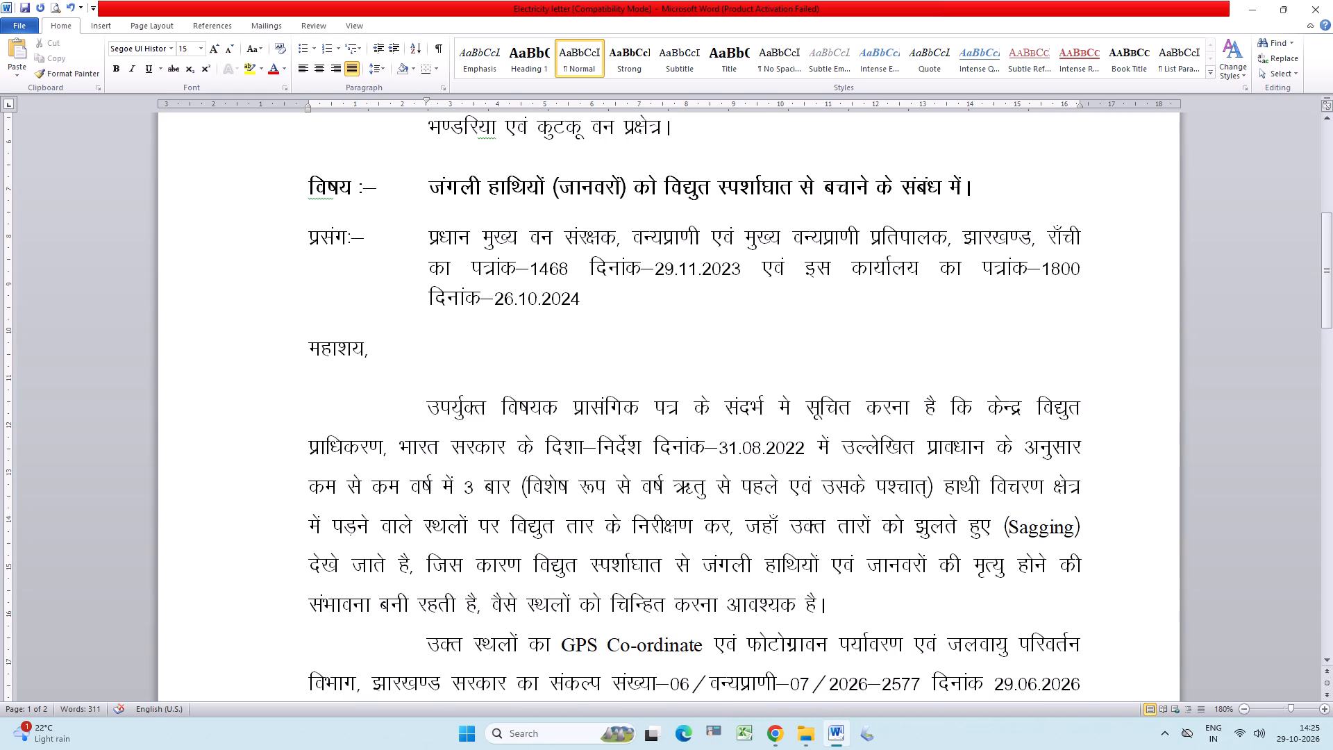
key(alt+3)
key(alt+2)
key(BackSpace)
key(BackSpace)
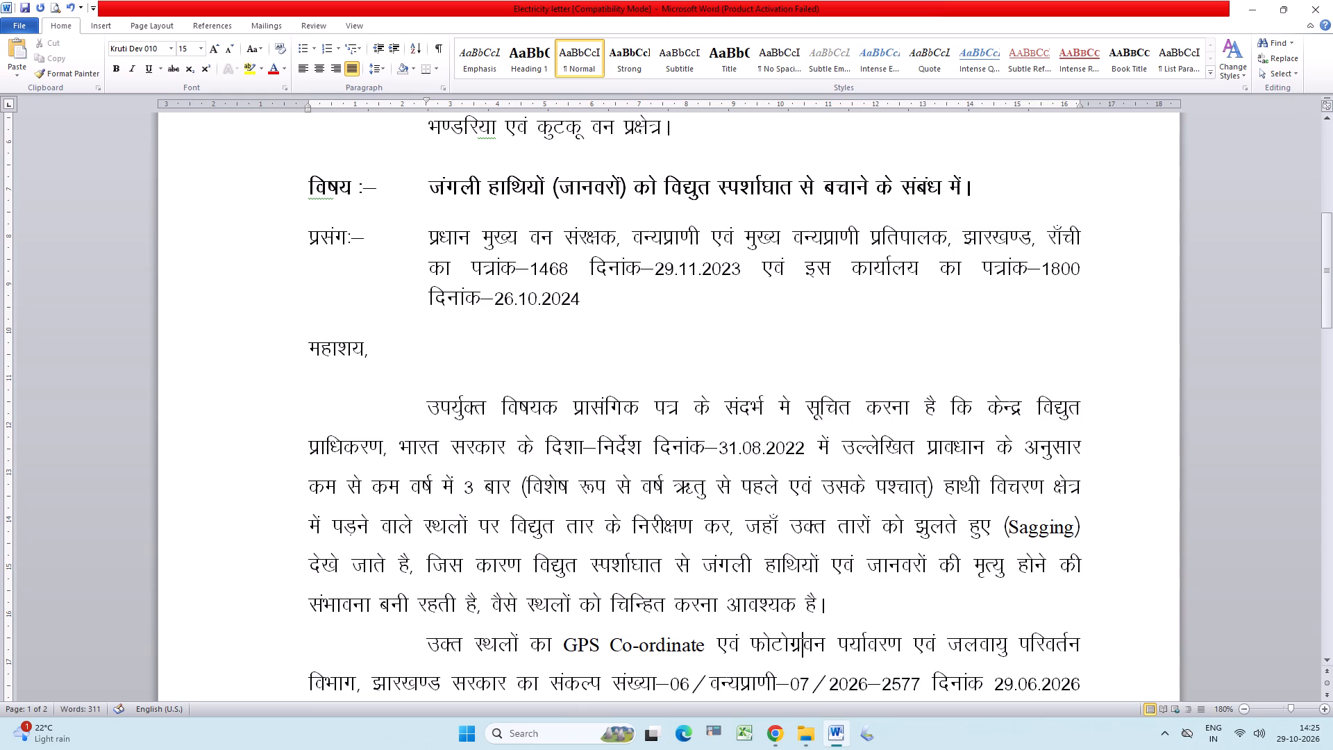
key(k)
key(alt+0)
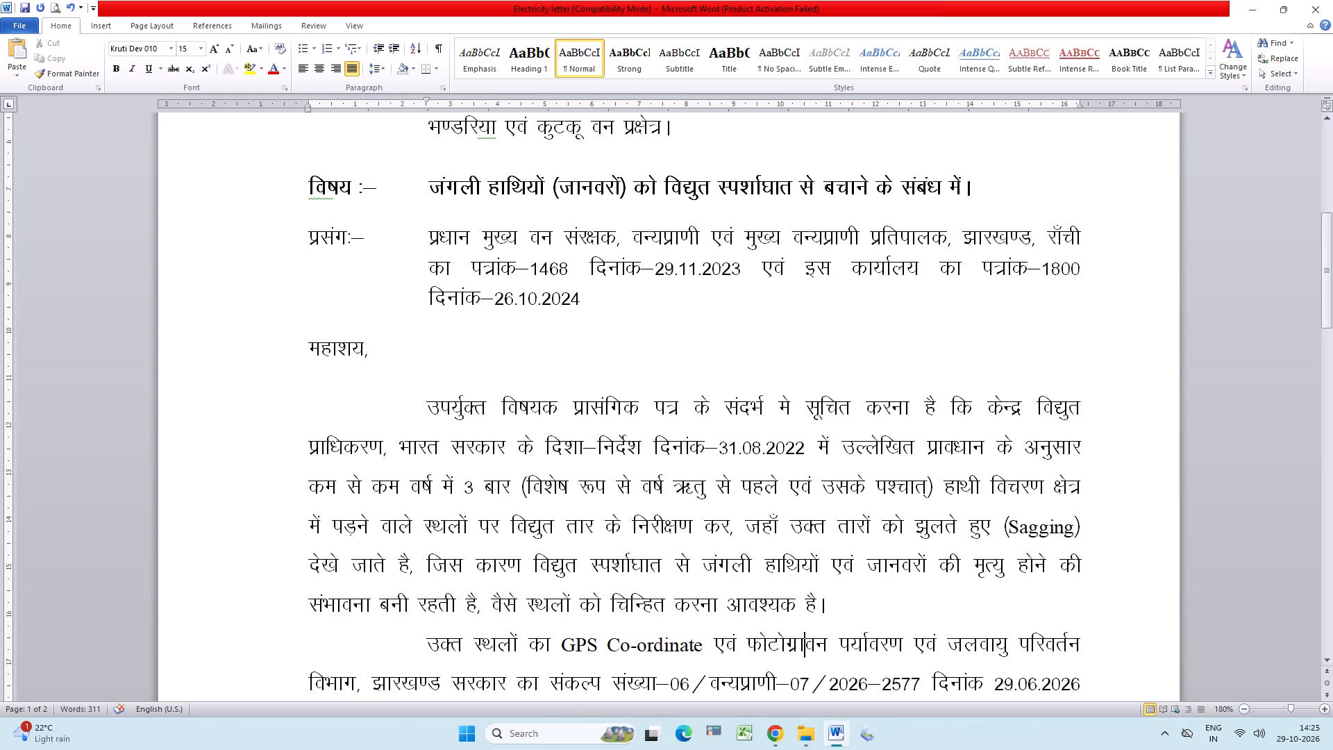
key(alt+1)
key(alt+8)
key(alt+2)
key(l)
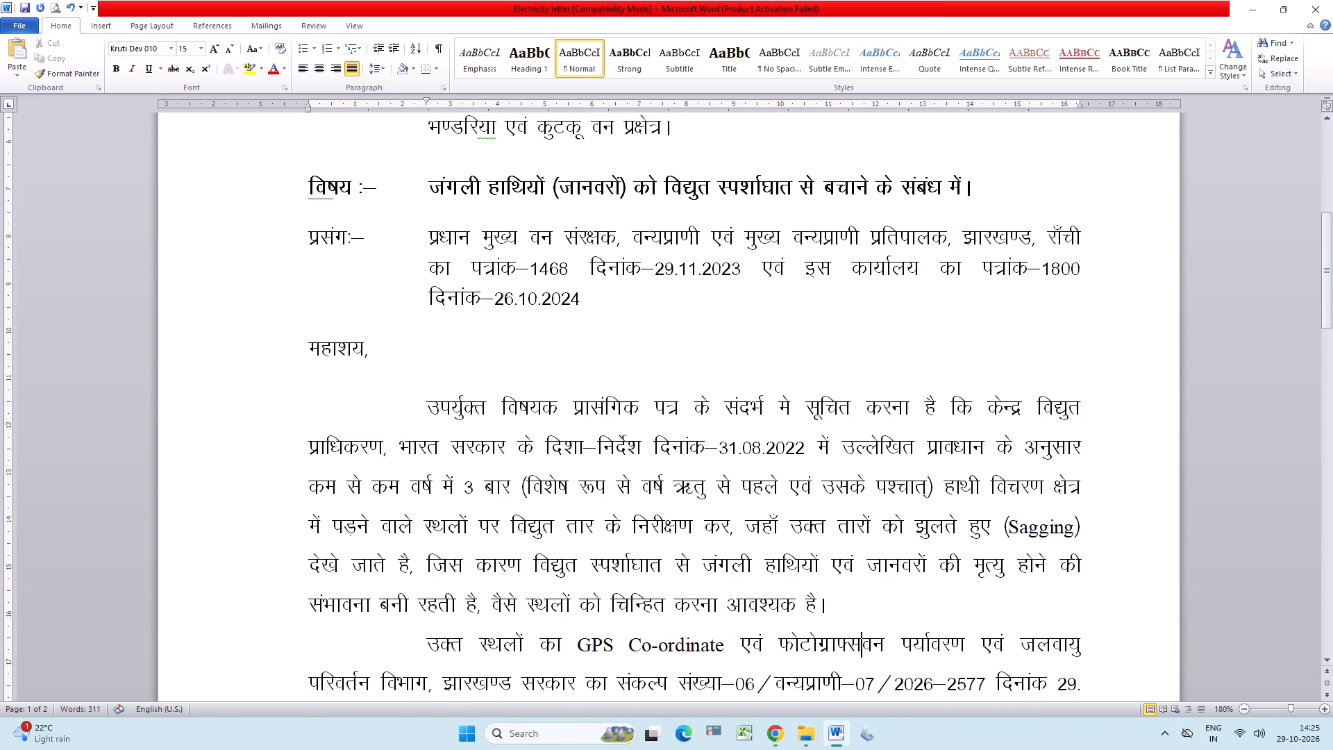
Continue the sentence after "फोटोग्राफ्स" with "सहित स्थल विवरणी".
key(space)
text(lght)
key(space)
key(BackSpace)
key(BackSpace)
key(BackSpace)
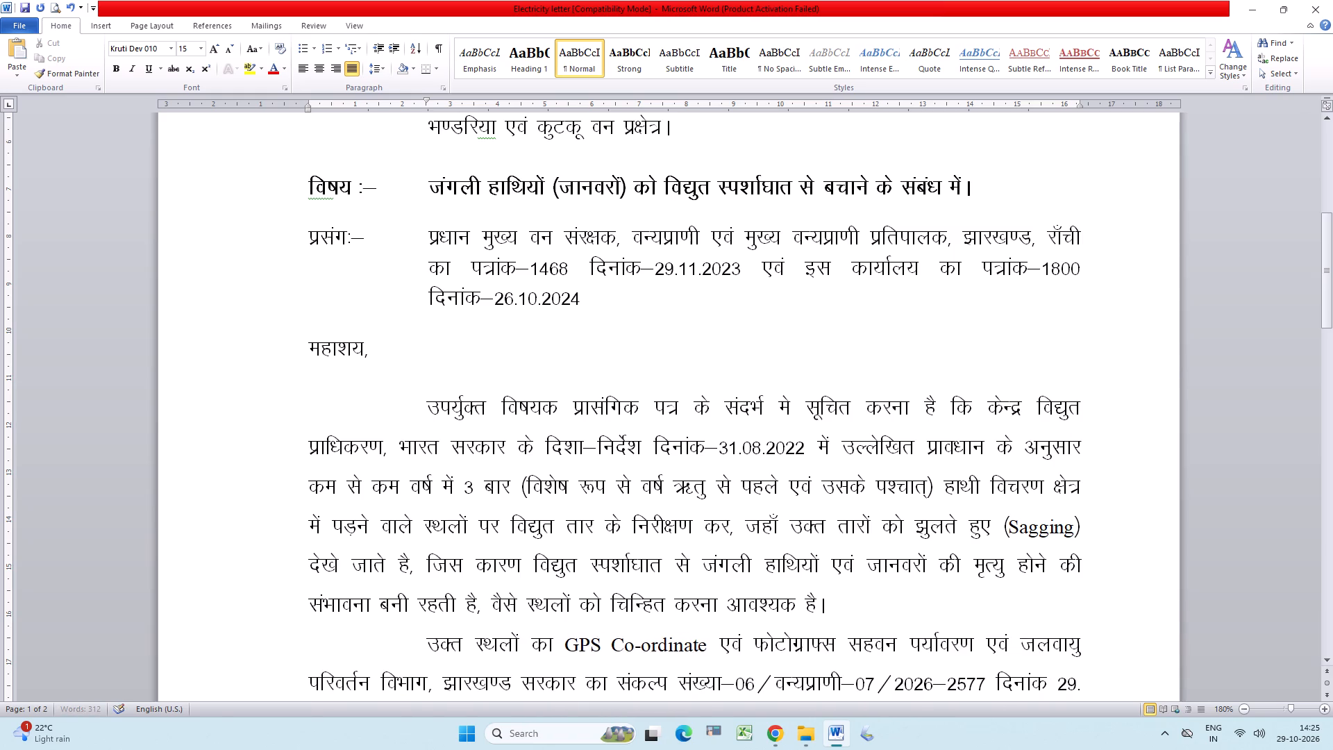
key(BackSpace)
key(g)
key(BackSpace)
key(f)
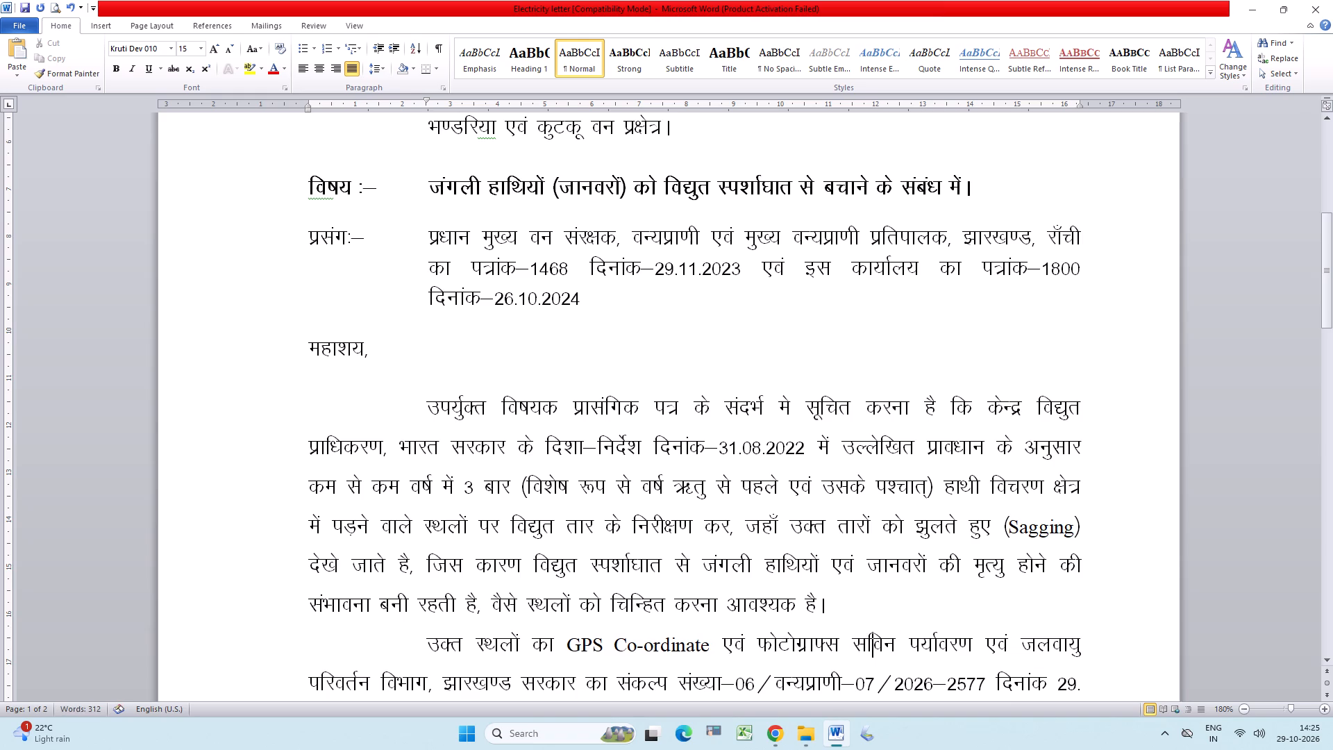
text(gr LFky fooj.kh)
key(space)
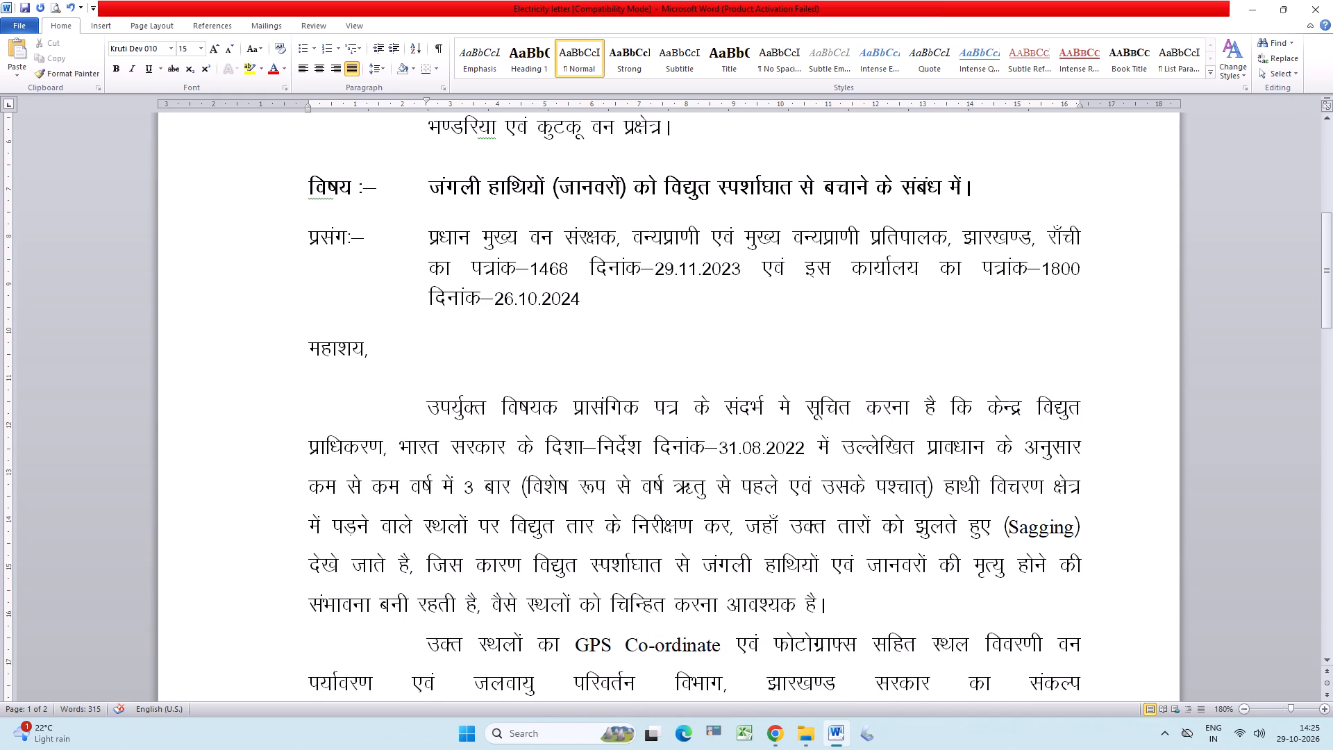
Add the word "संबंधित" after "स्थल विवरणी", ahead of the existing word "वन".
text(lacas)
key(BackSpace)
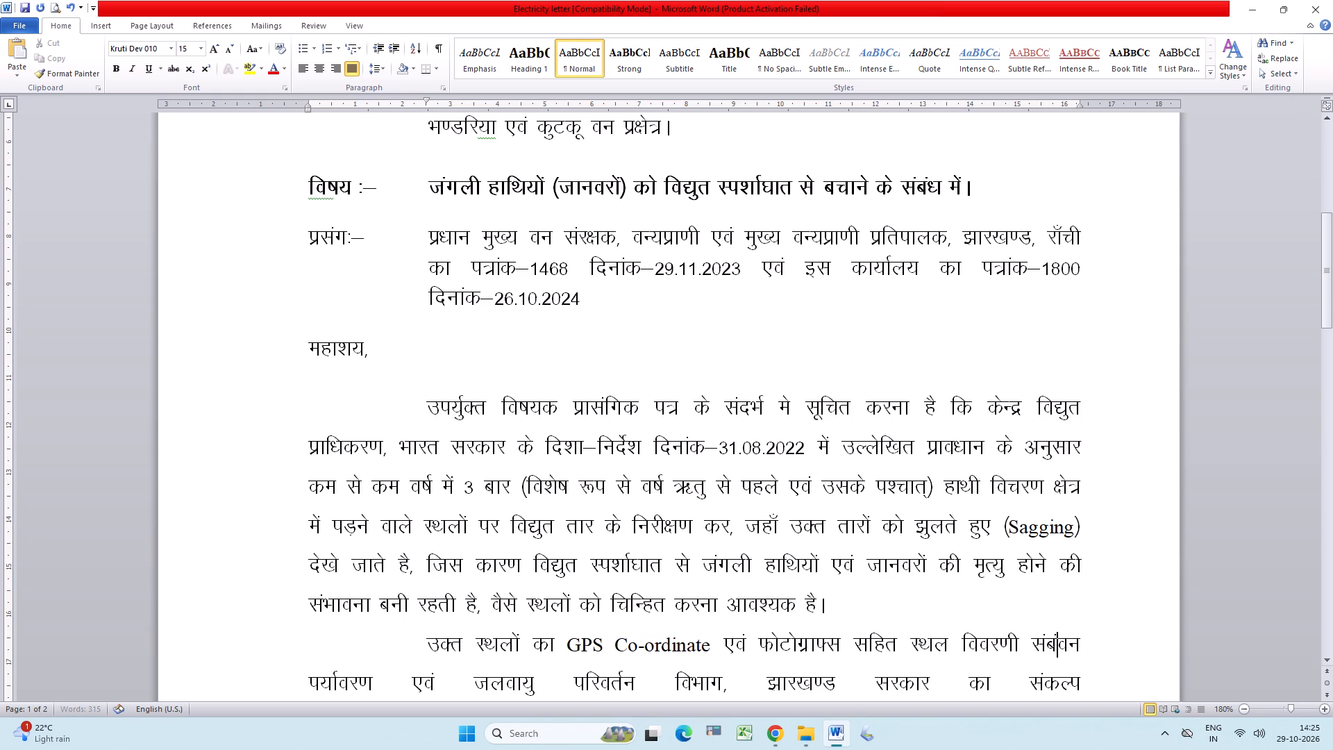
text(f/)
key(super+period)
key(k)
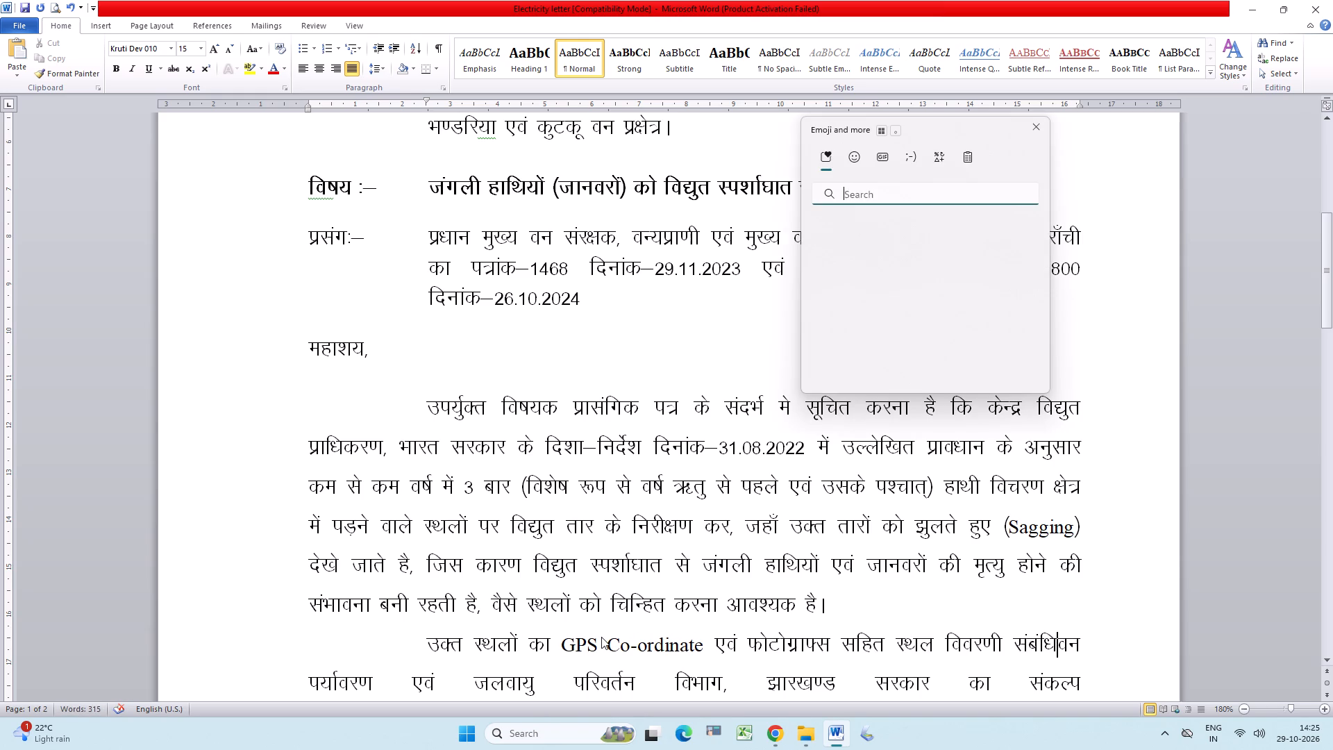
text(r)
key(space)
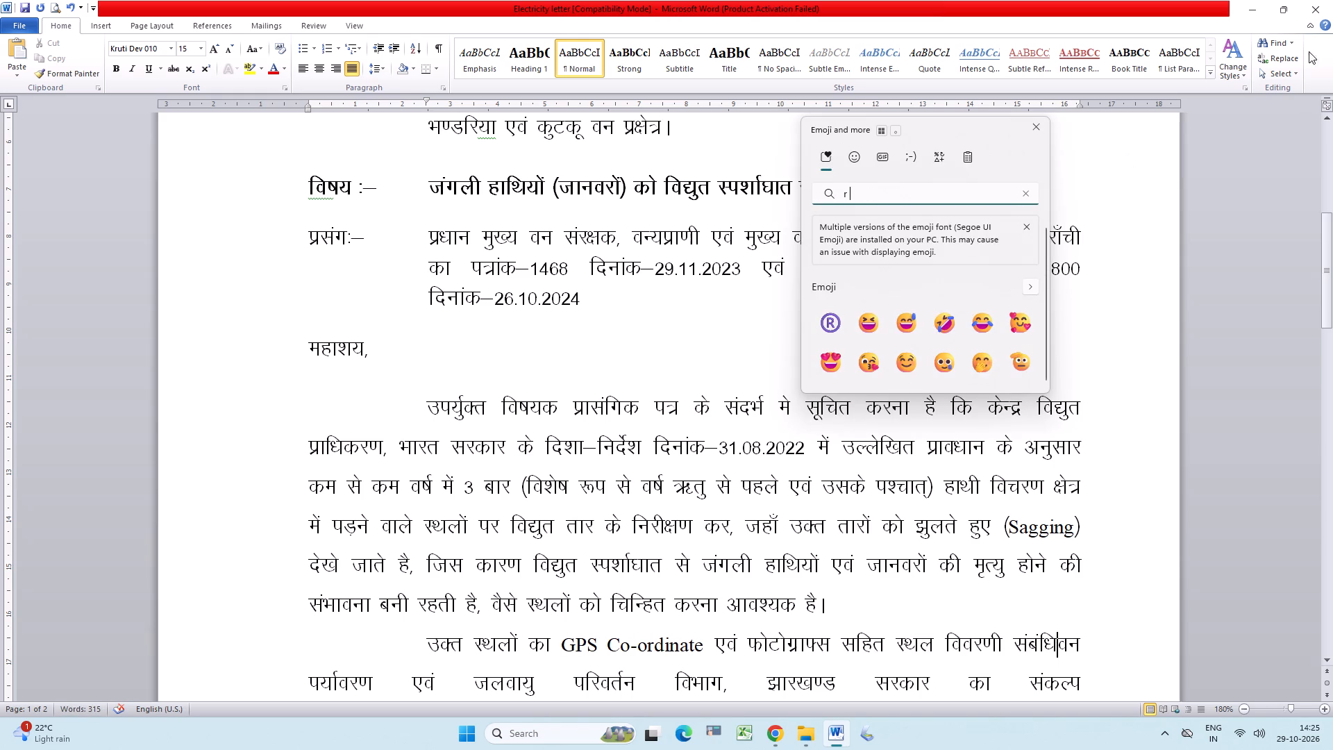
click(1028, 125)
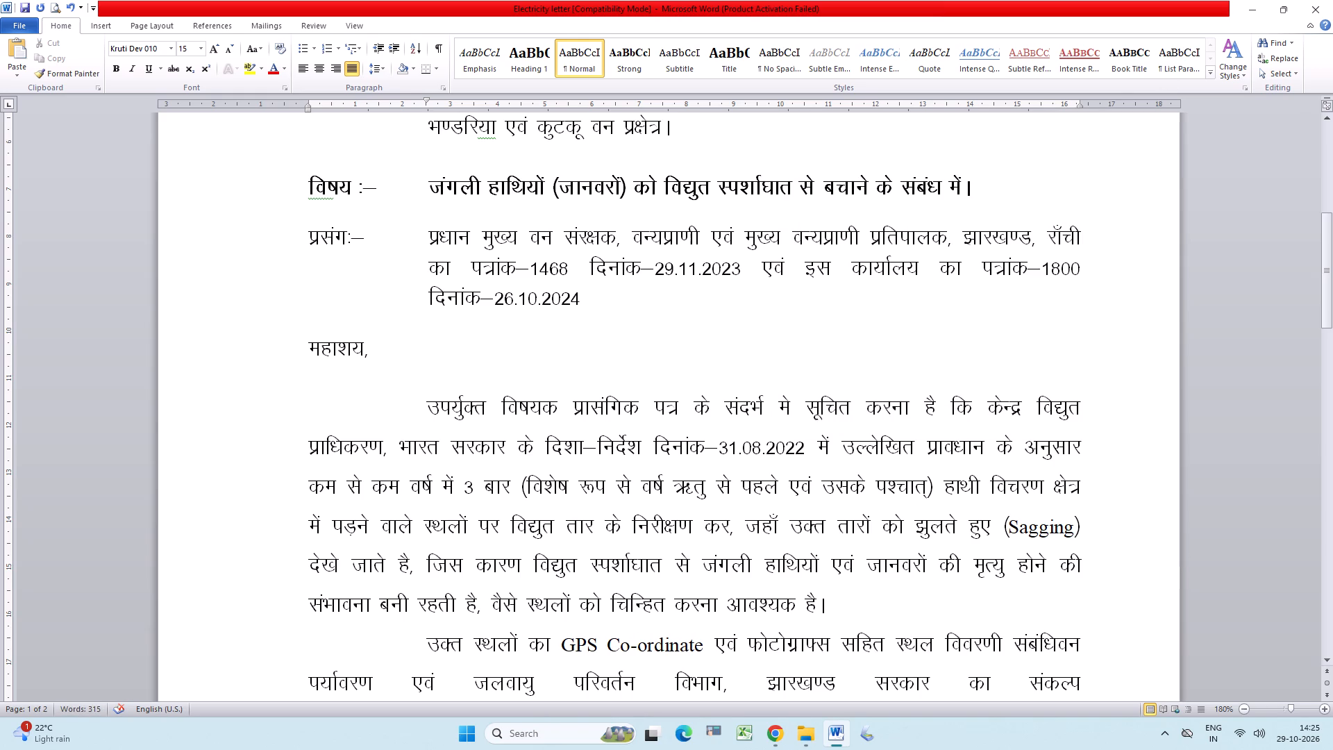
text(r)
key(space)
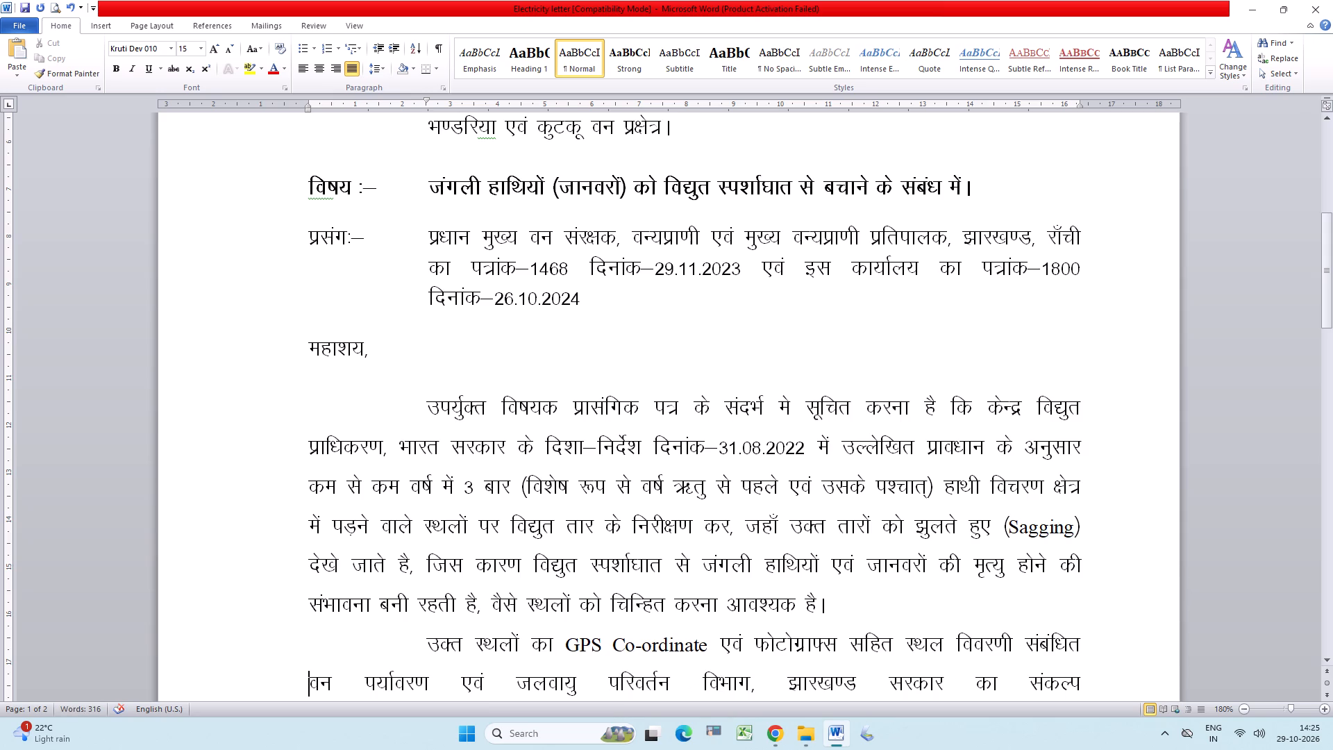
Insert "कर्मियों से" directly after the existing word "वन", before "पर्यावरण".
key(0)
key(BackSpace)
key(Right)
key(Right)
key(space)
text(dfeZ;ksa ls)
key(space)
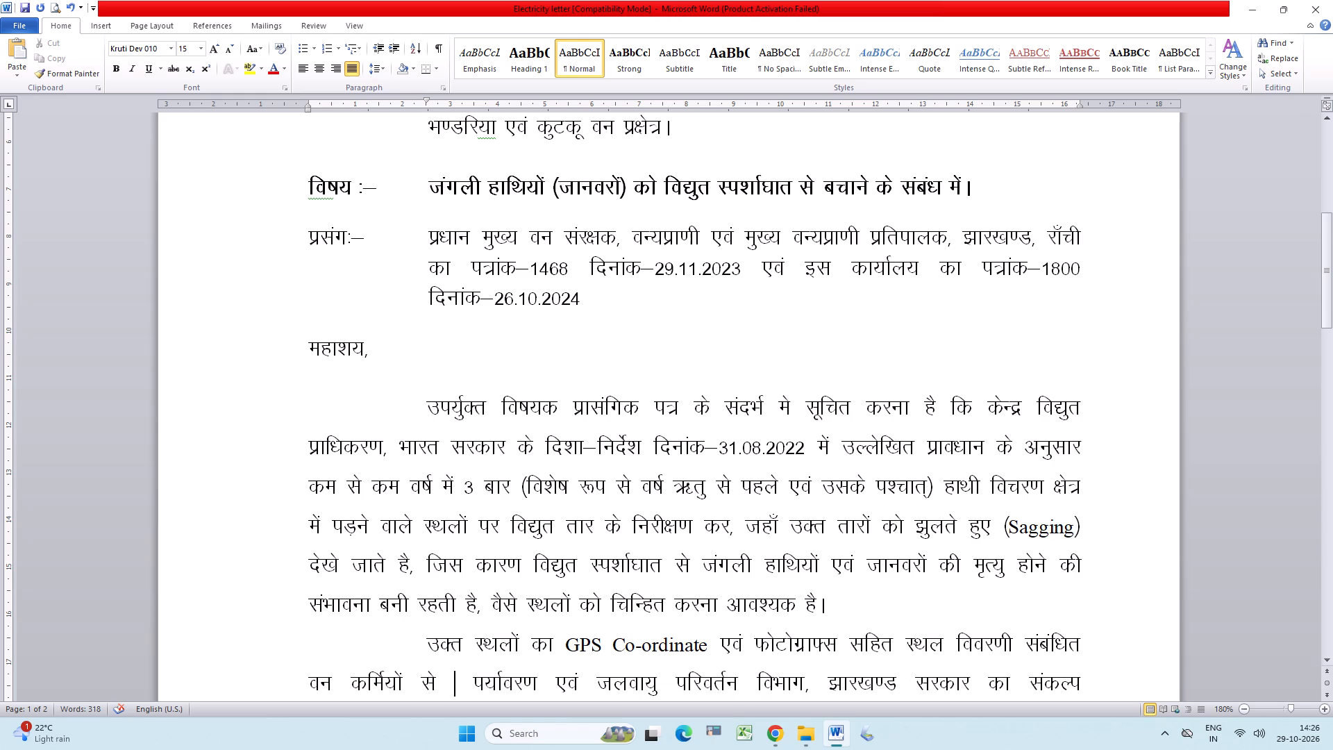
Continue after "वन कर्मियों से" with "स्थलीय जाँच कराकर एक सप्ताह".
text(LFkyh;)
key(space)
text(tk)
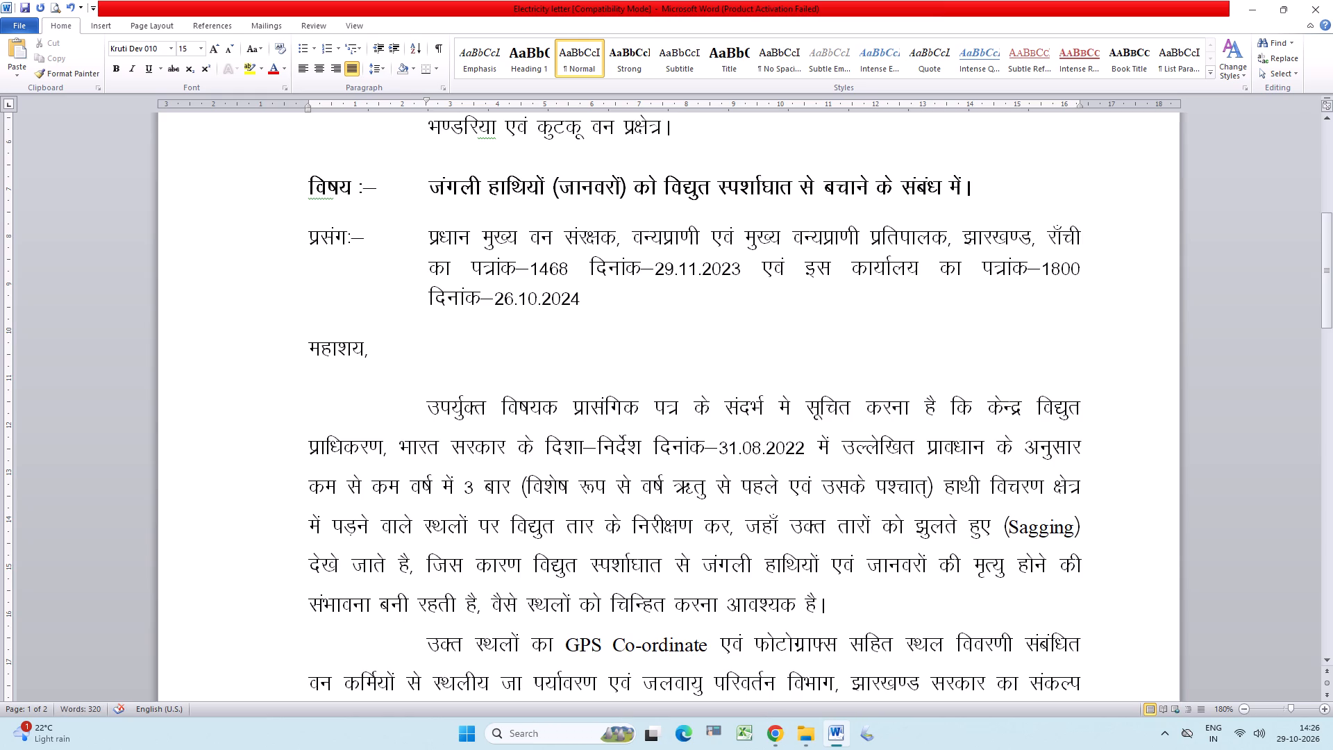
key(alt+0)
key(alt+1)
key(alt+6)
key(alt+1)
text(p djk)
text(dj ,d l)
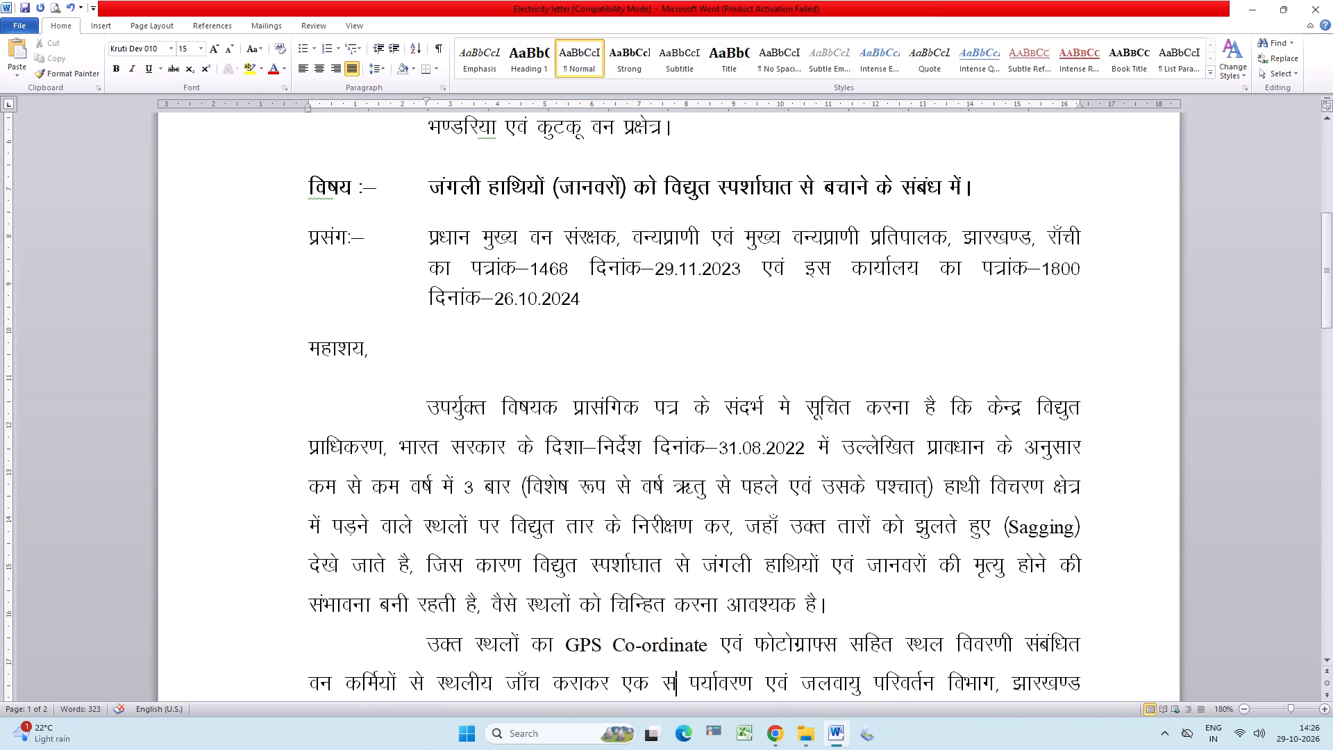
text(Irkg)
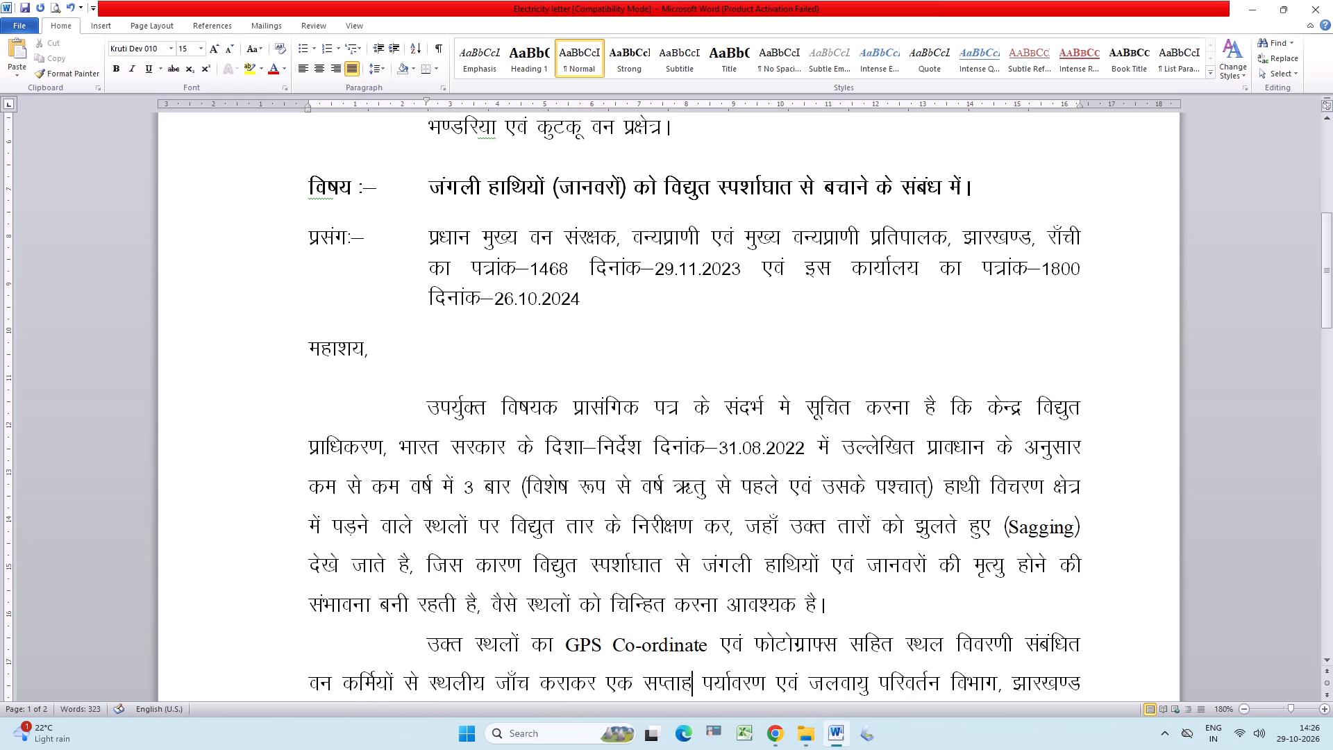
Continue after "एक सप्ताह" with "के अंदर निम्न प्रपत्र में".
key(space)
text(ds vanj fuEu)
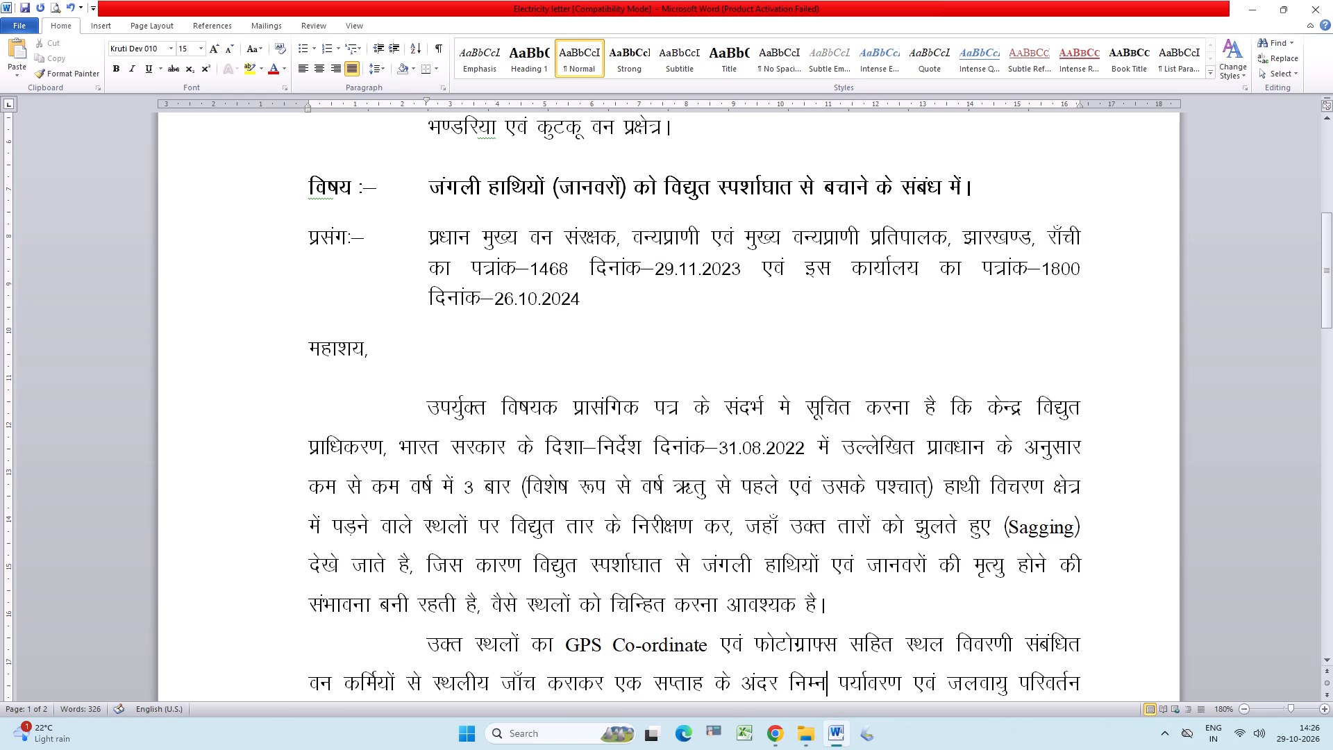
key(space)
text(izi)
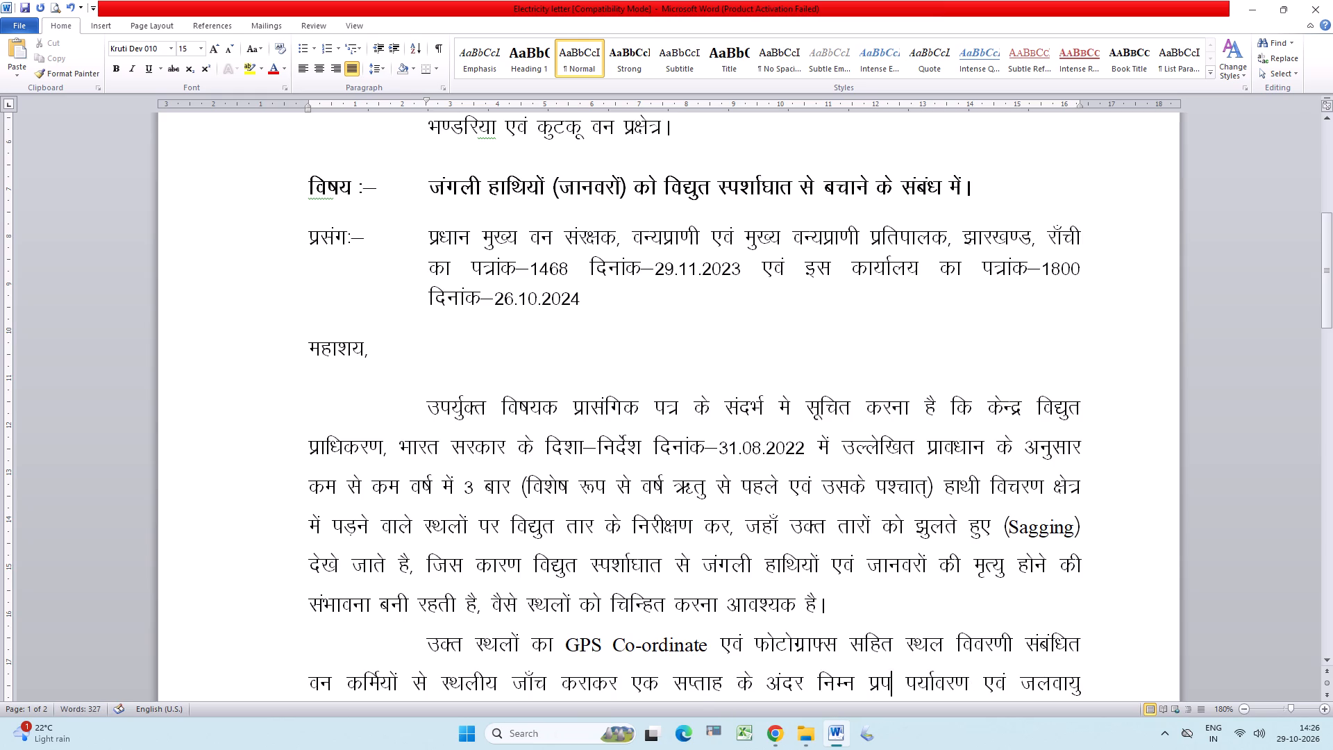
key(backslash)
key(Insert)
key(BackSpace)
key(equal)
key(space)
text(esa)
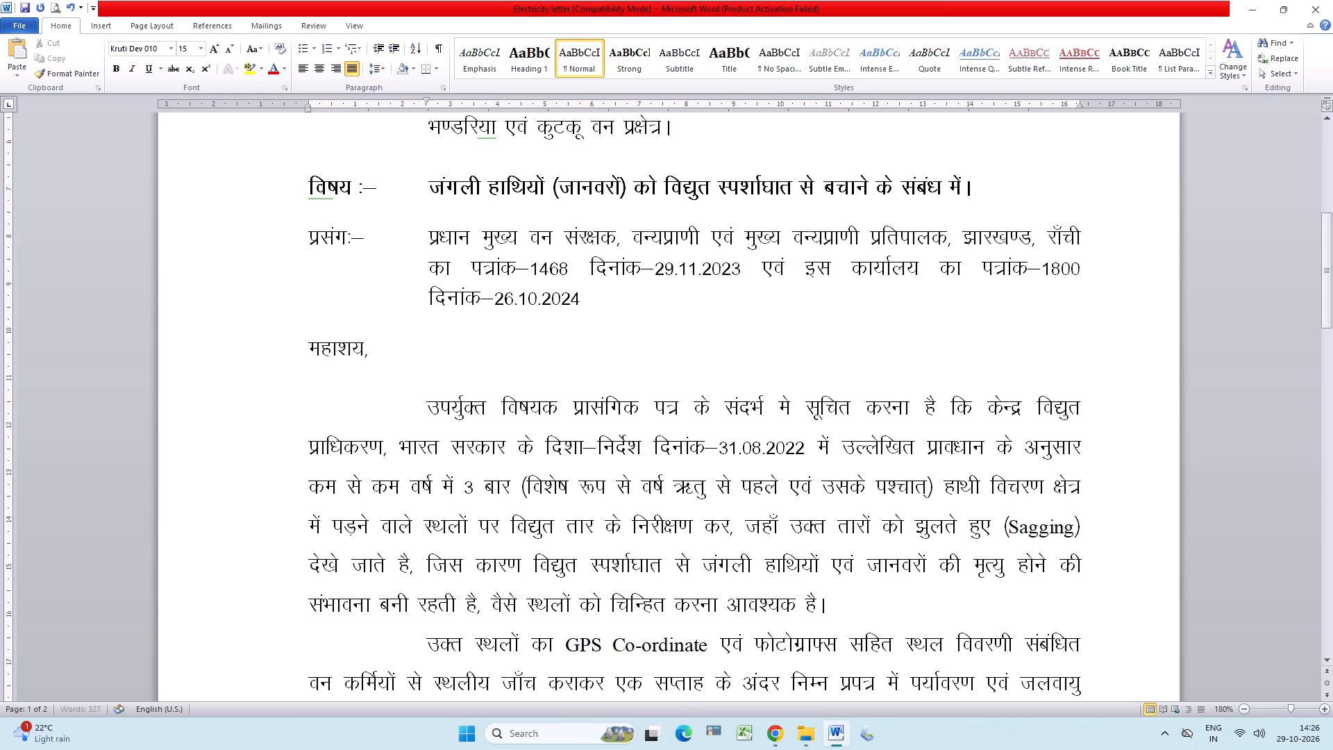
key(space)
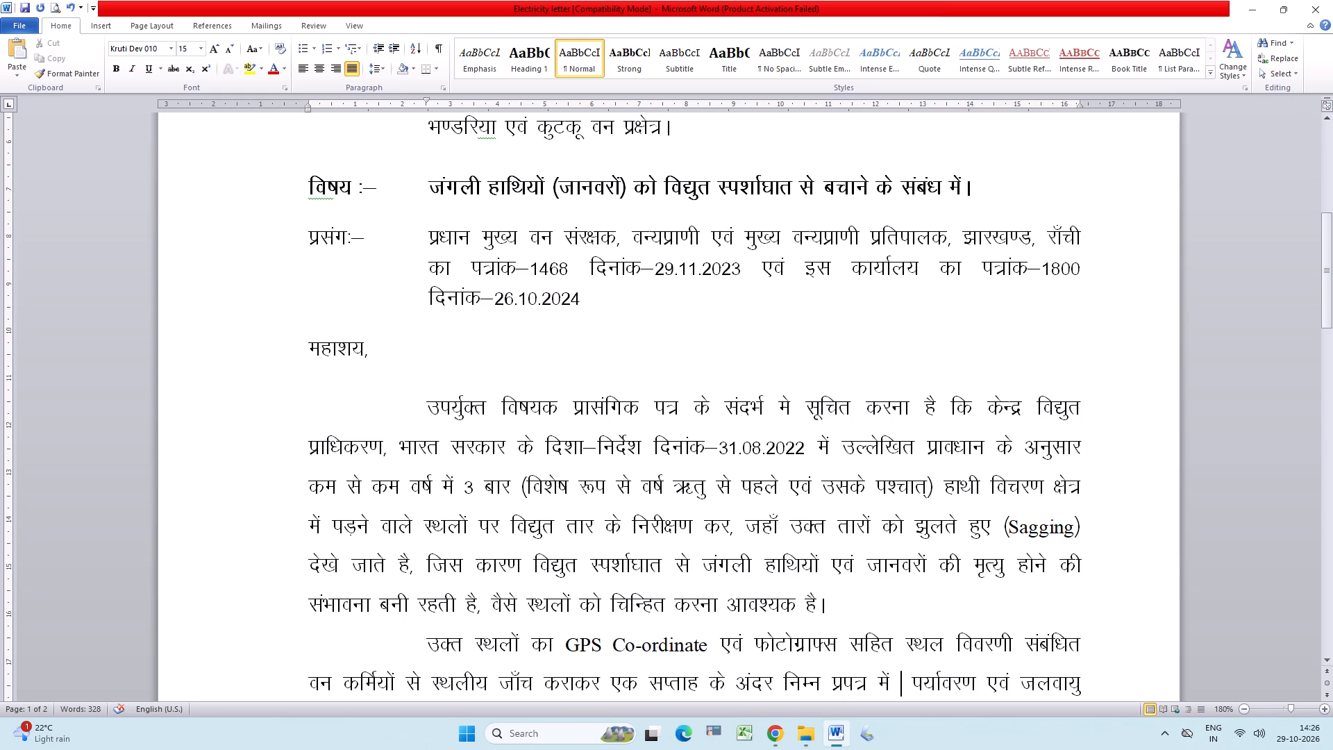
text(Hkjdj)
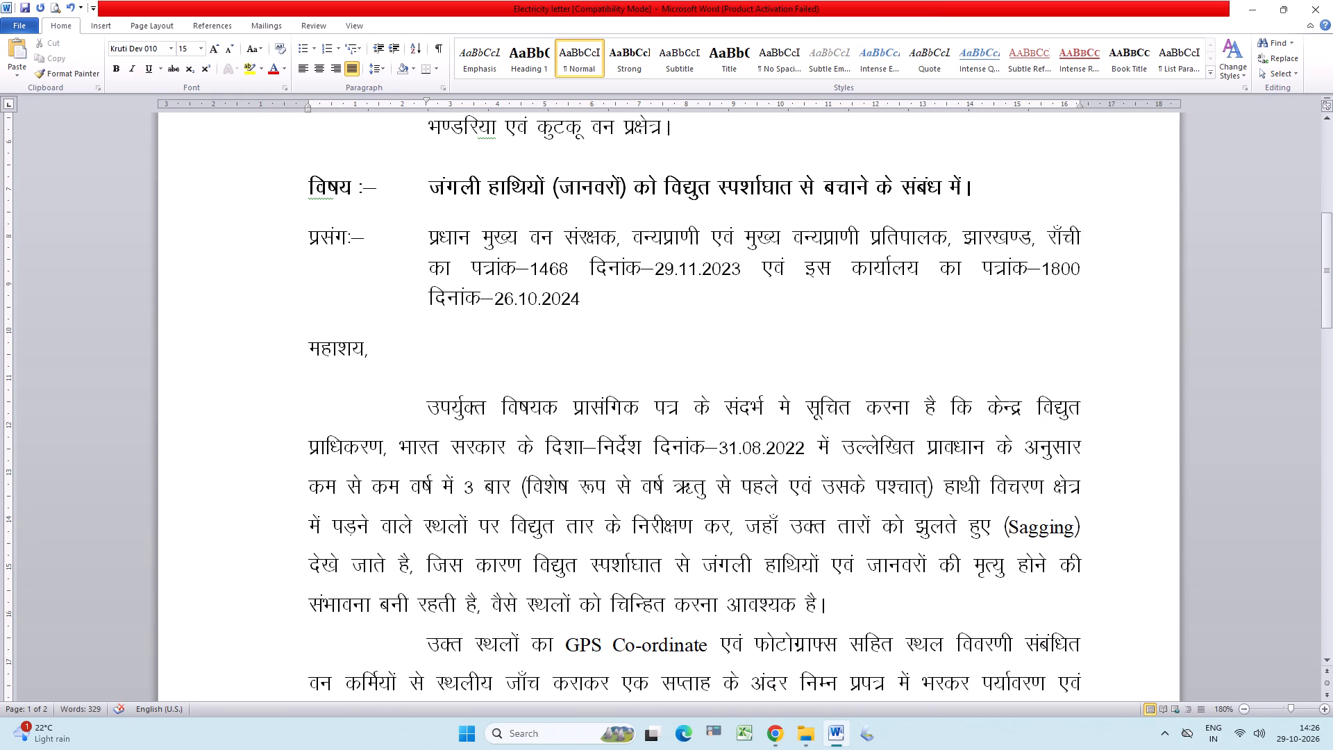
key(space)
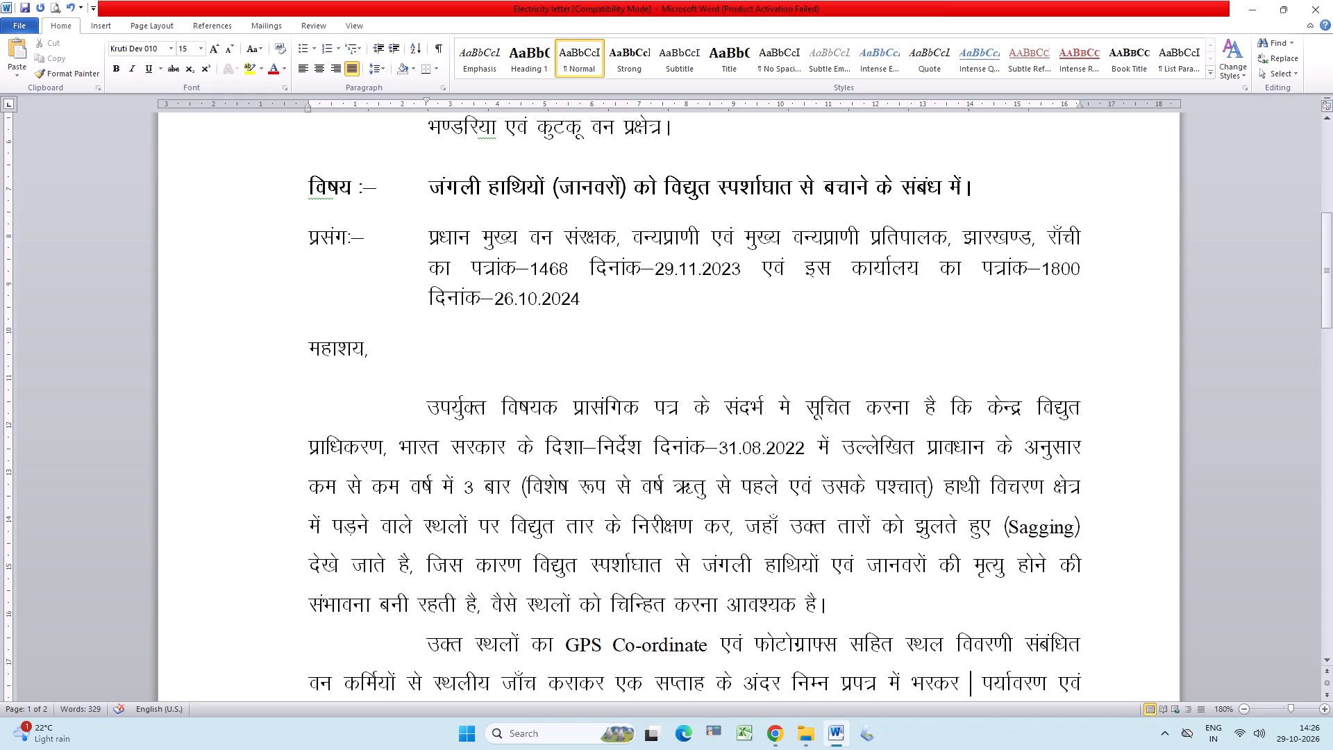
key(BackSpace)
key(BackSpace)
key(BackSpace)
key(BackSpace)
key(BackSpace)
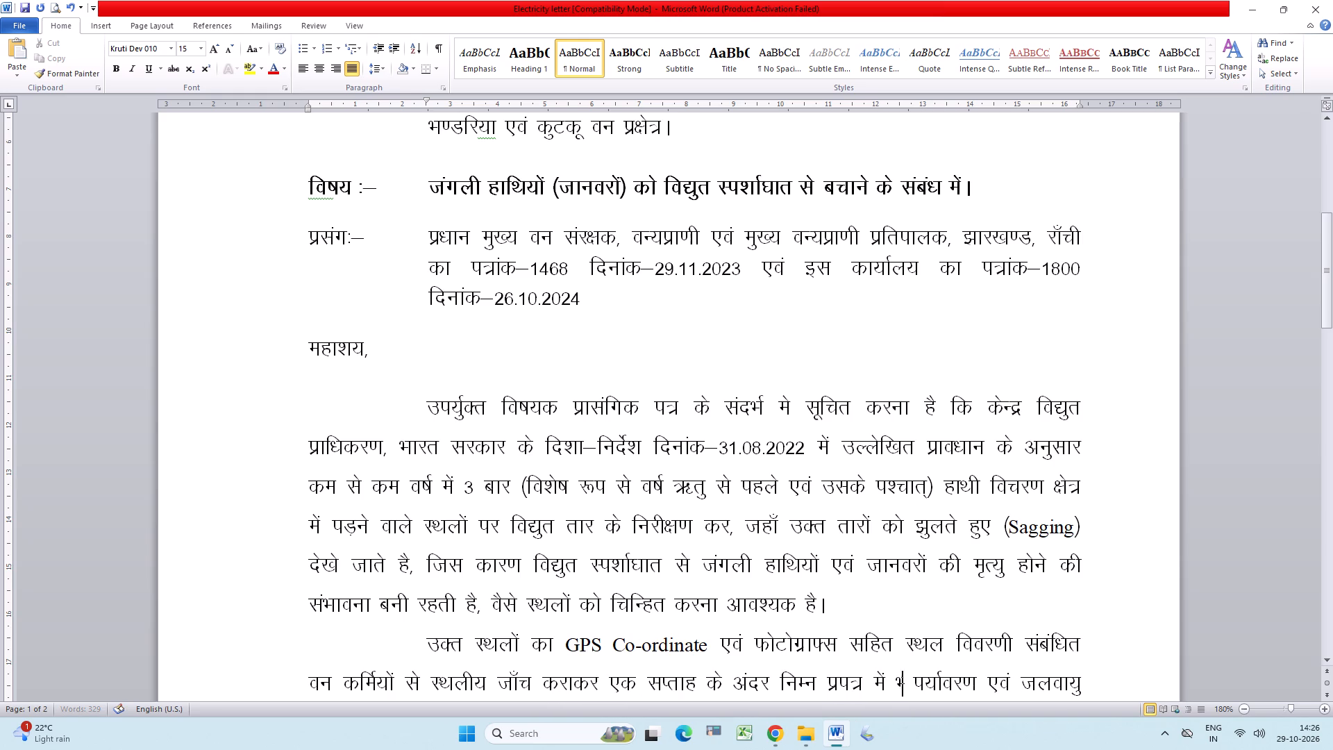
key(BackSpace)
Finish the sentence with "उपलब्ध कराना सुनिश्चित किया जाय।", break the paragraph before the leftover text, and save the letter.
text(miyC/k)
key(space)
text(d)
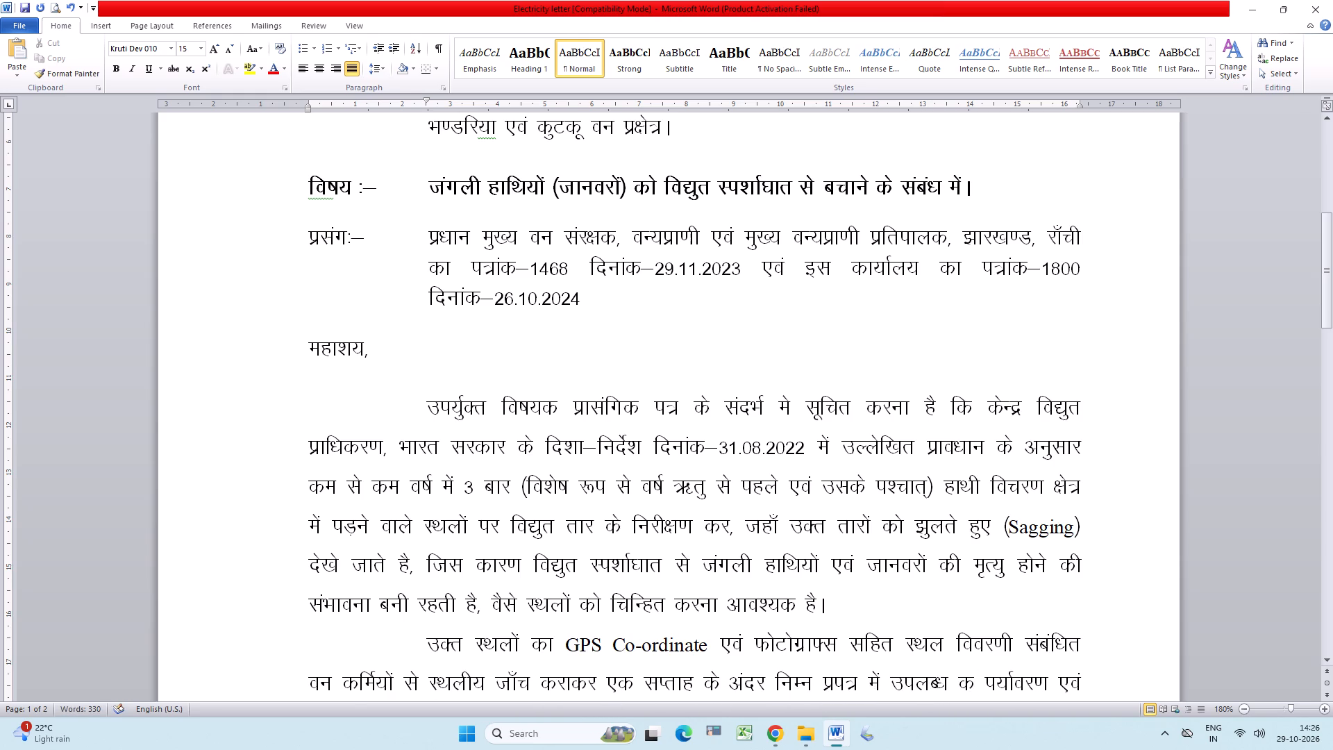
text(jk)
text(uk lqfuf"pr fd;k tk;A)
key(Return)
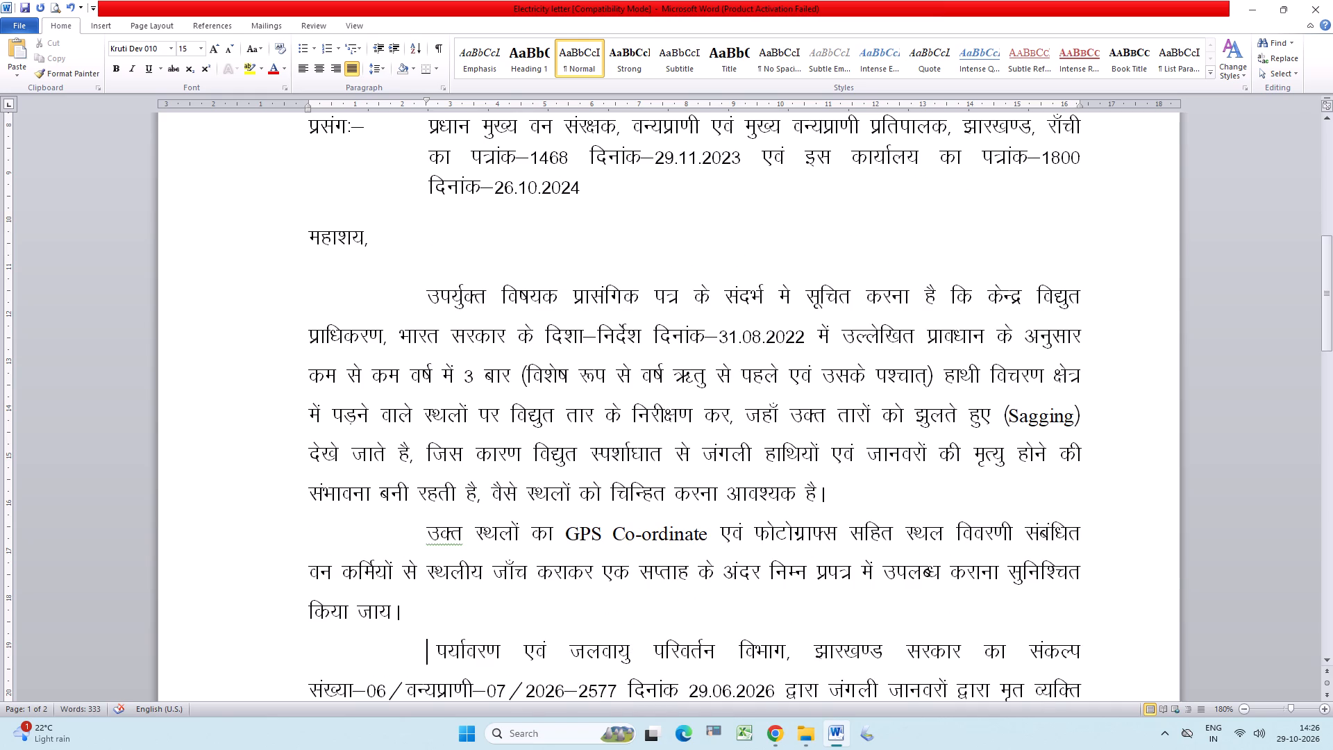
key(ctrl+s)
key(ctrl+s)
Delete the leftover Rfo letter text from "पर्यावरण एवं जलवायु" through "सुनिश्चित करेंगें।" and save the letter.
scroll(1173, 506, down, 1)
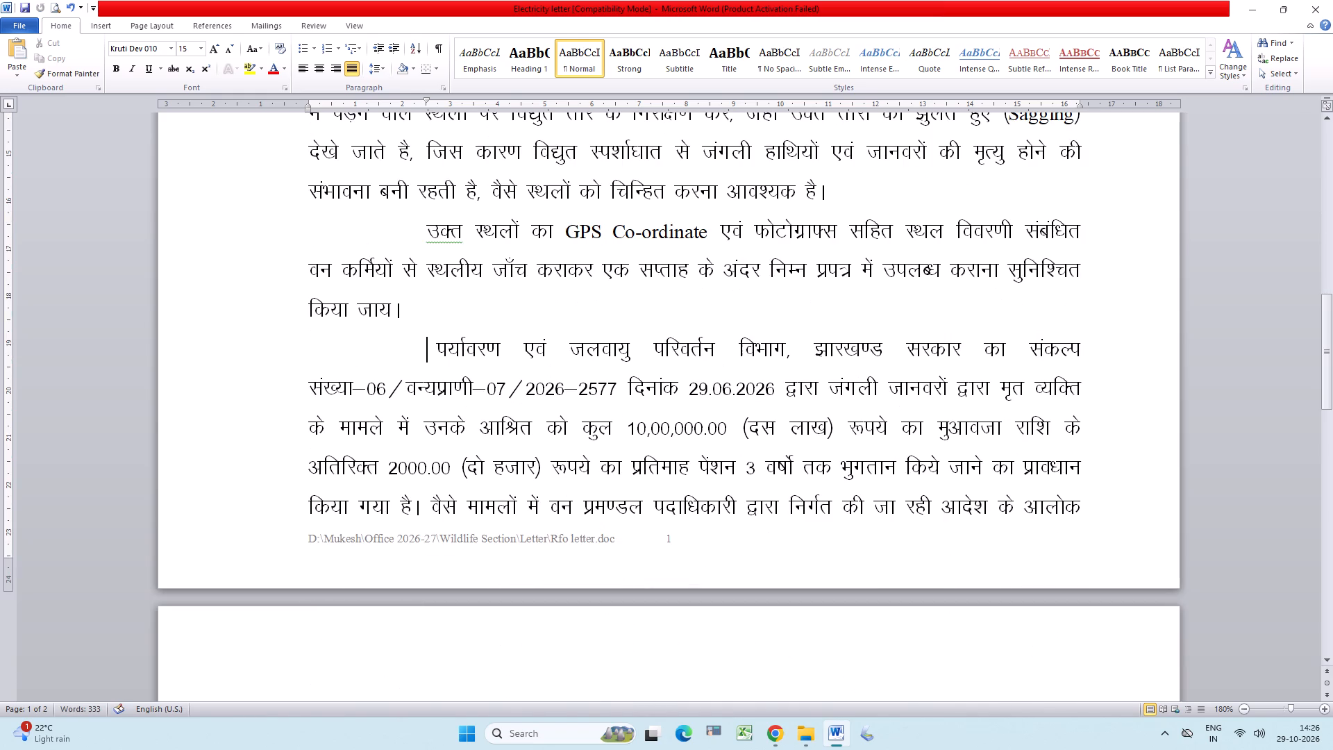
drag(426, 342, 782, 677)
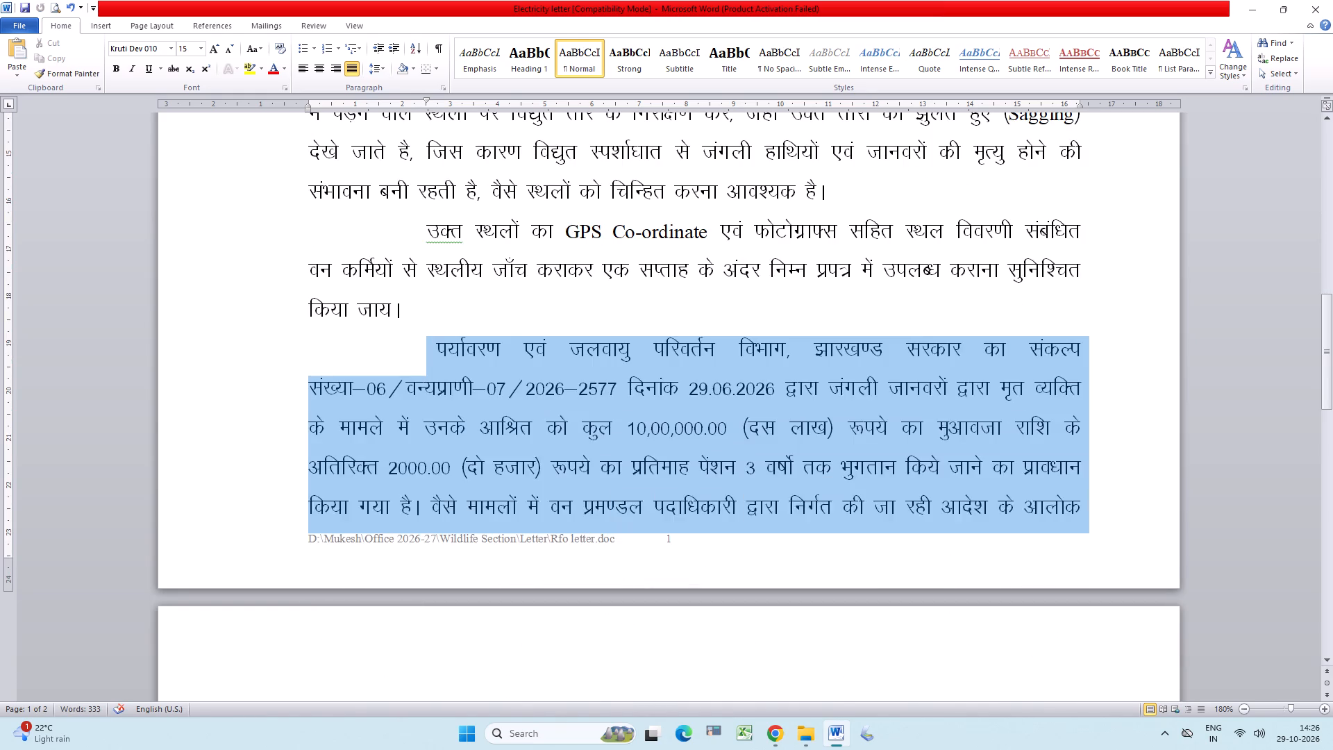
drag(782, 677, 864, 658)
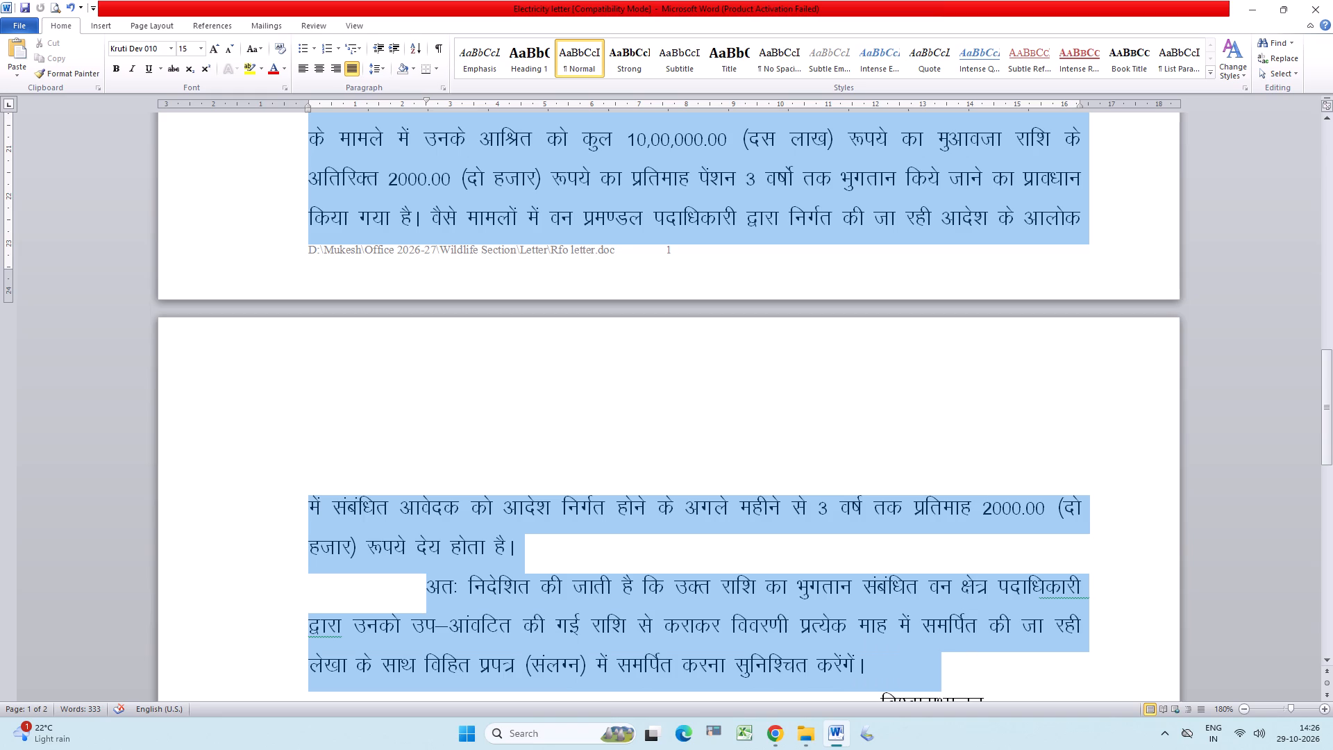
drag(864, 658, 865, 669)
key(BackSpace)
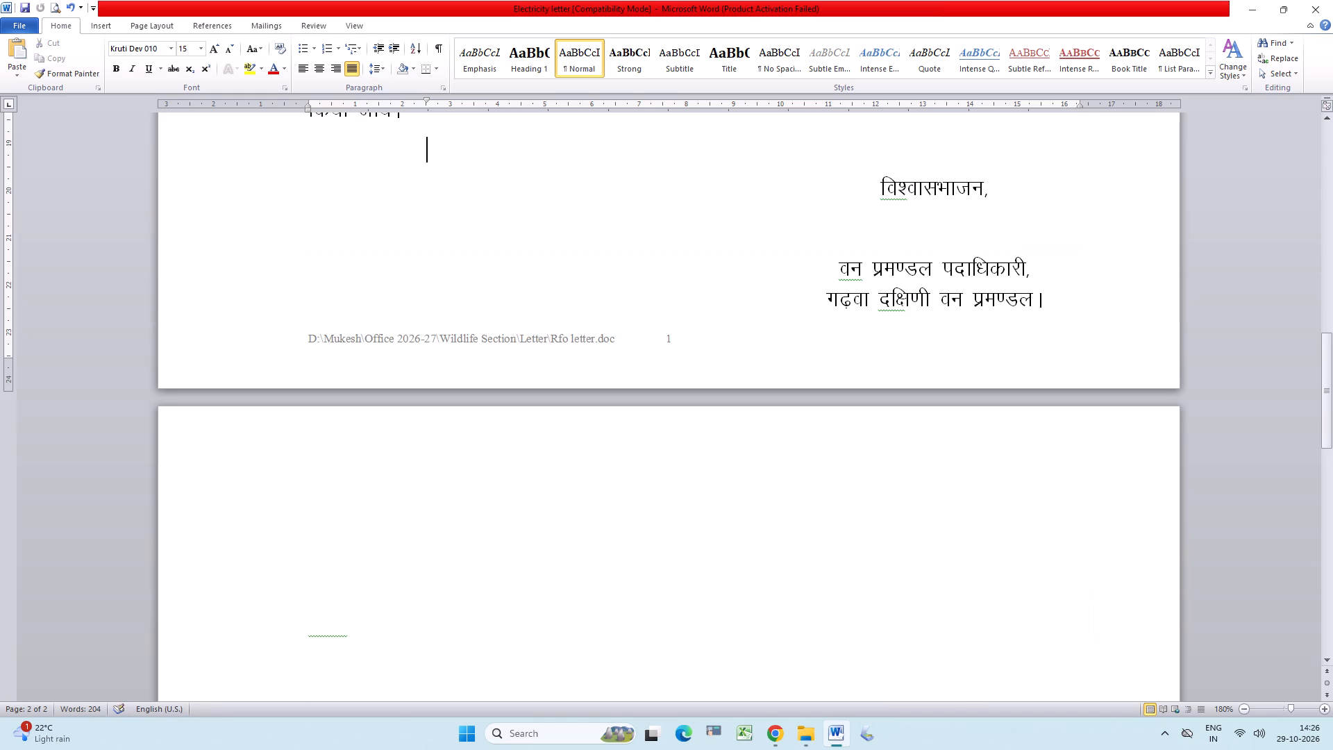
key(ctrl+s)
key(ctrl+s)
key(ctrl+s)
Insert a table of 5 columns and 2 rows below "किया जाय।" and place the cursor in its first cell.
scroll(761, 436, up, 1)
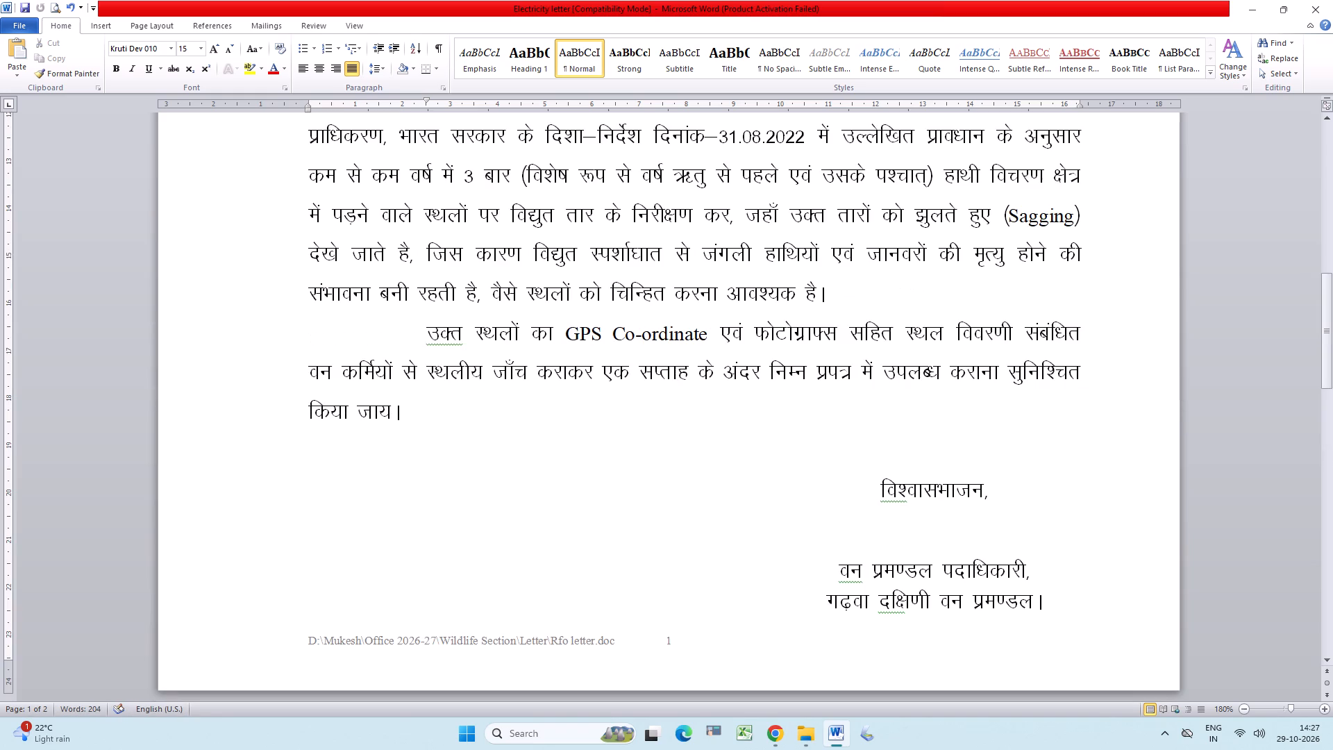
click(408, 412)
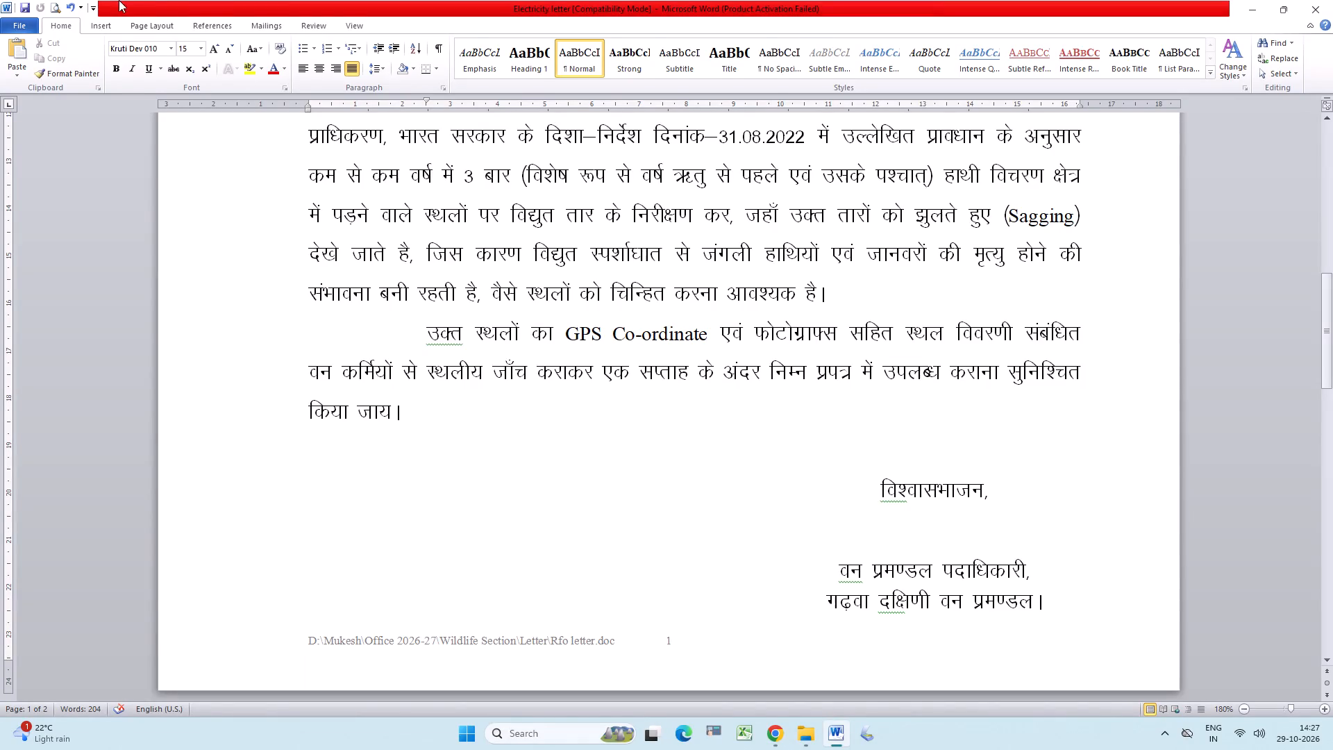
click(107, 25)
click(115, 69)
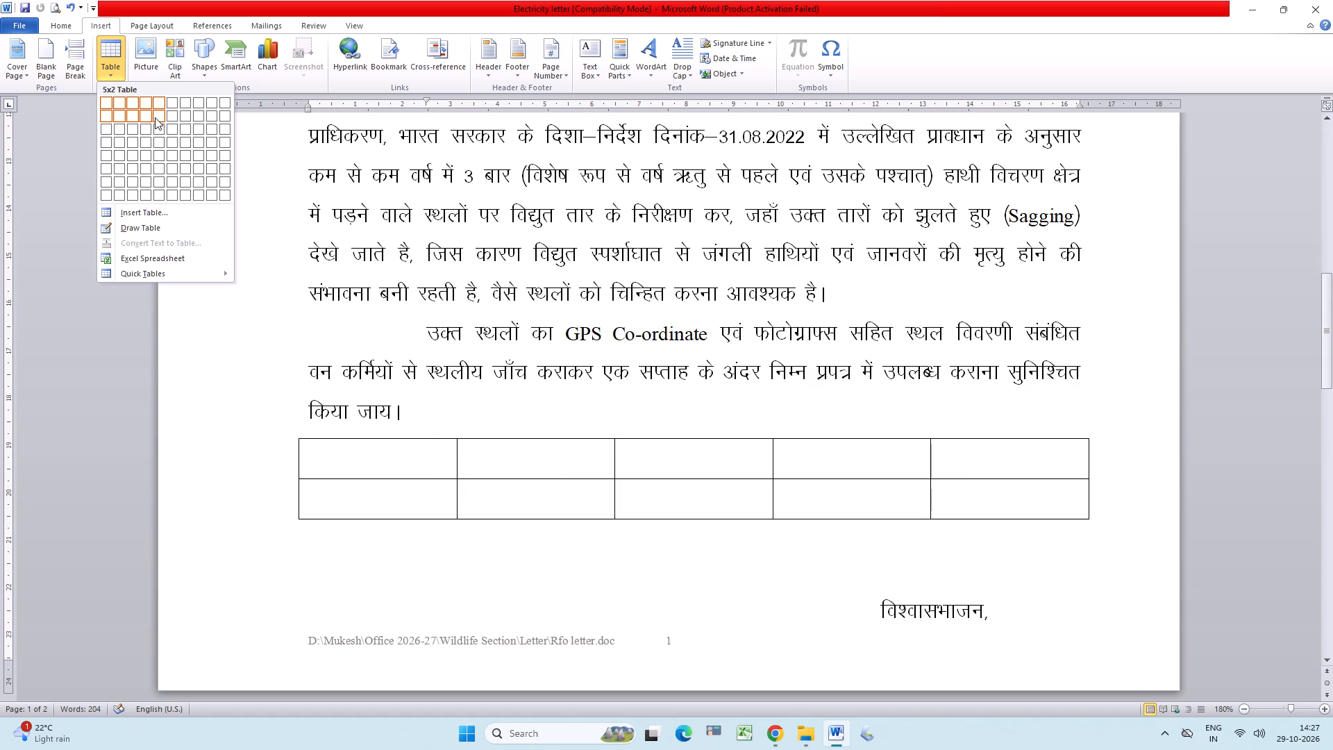
click(155, 117)
click(361, 458)
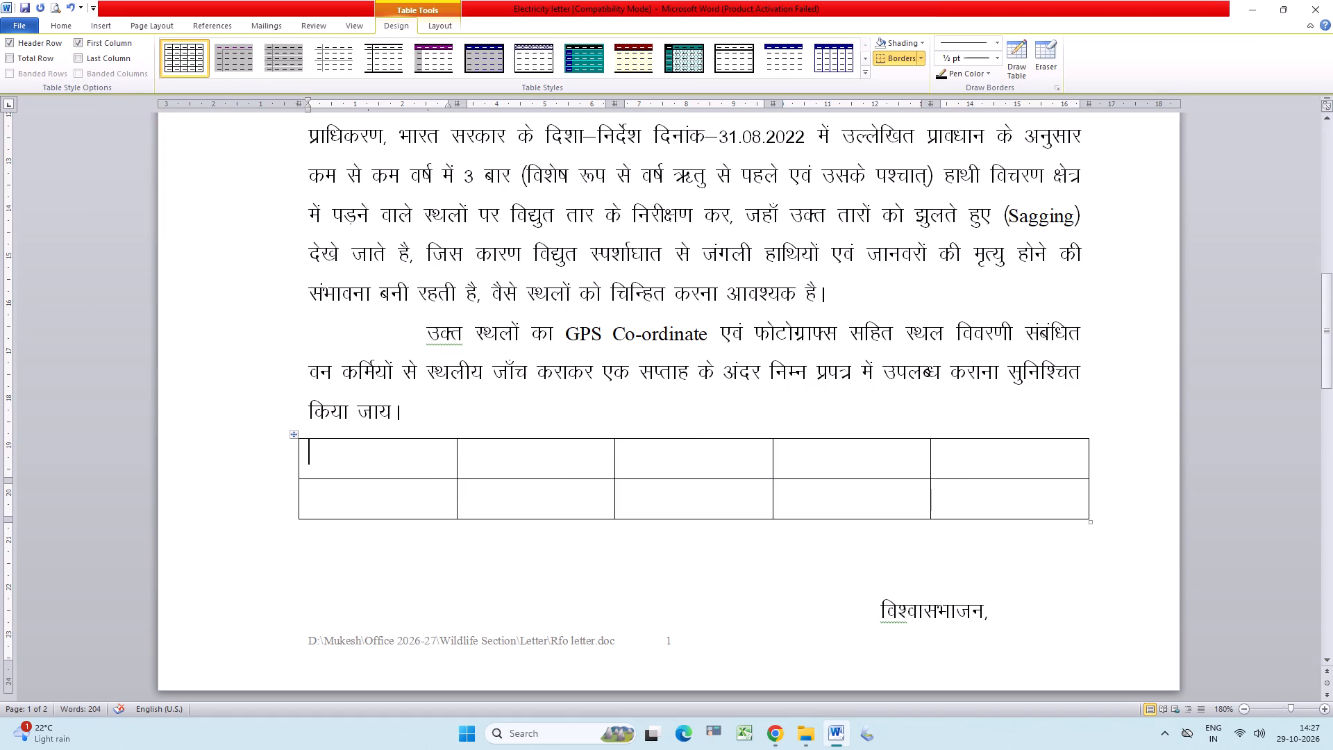
Enter the heading "क्र०सं०" in the table's first header cell and move to the second cell.
key(alt+0)
key(alt+2)
key(alt+1)
key(alt+6)
key(alt+0)
key(alt+2)
key(alt+2)
key(alt+9)
text(la)
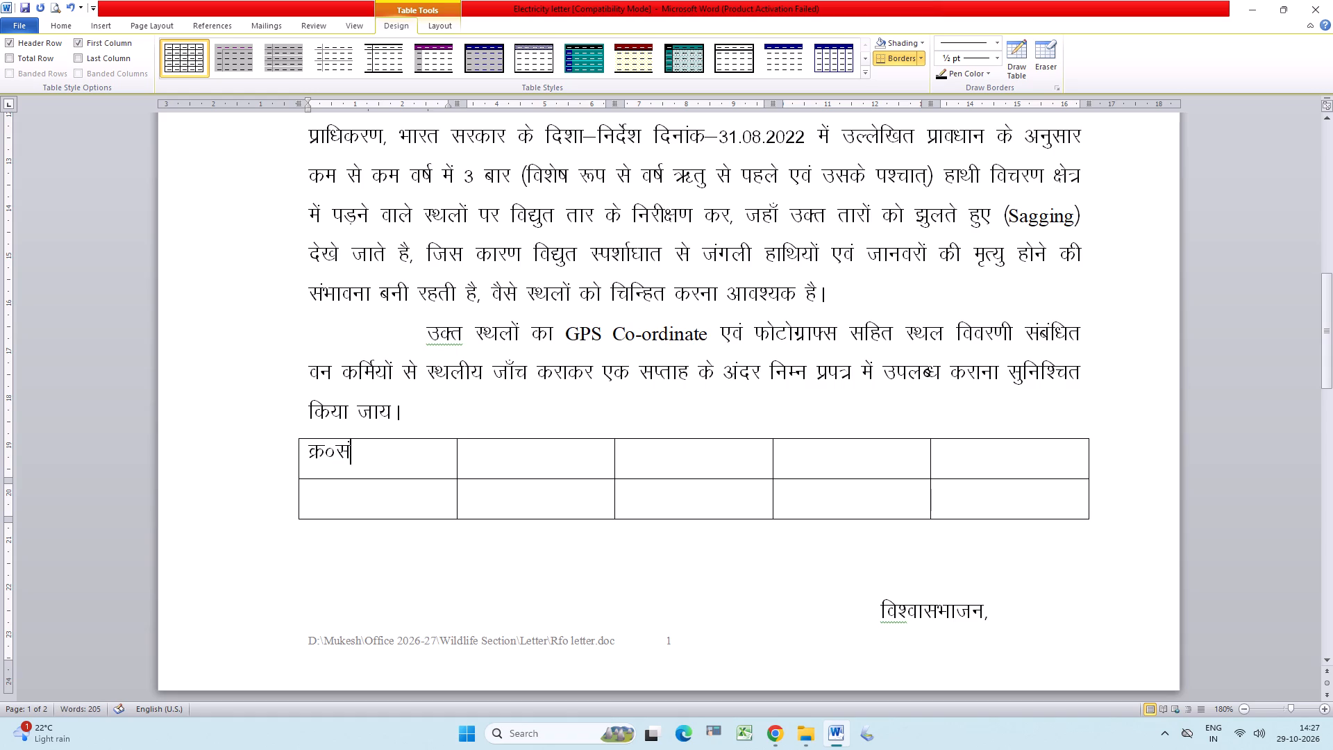
key(alt+0)
key(alt+2)
key(alt+2)
key(alt+9)
key(Tab)
Enter the headings "वन प्रक्षेत्र" and "ग्राम" in the second and third header cells.
text(ou iz{ks=)
key(Tab)
text(xzke)
key(Tab)
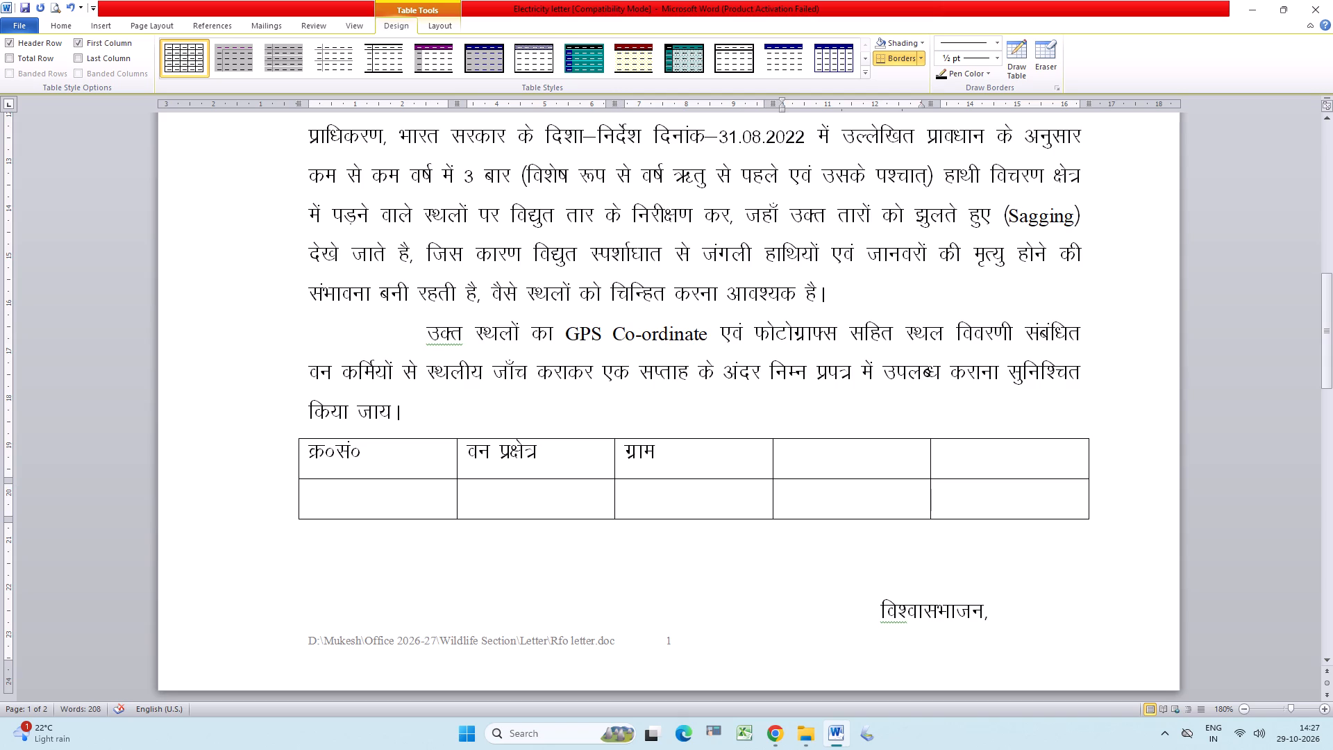
Copy "GPS Co-ordinate" from the paragraph above the table into the fourth header cell.
drag(568, 335, 694, 327)
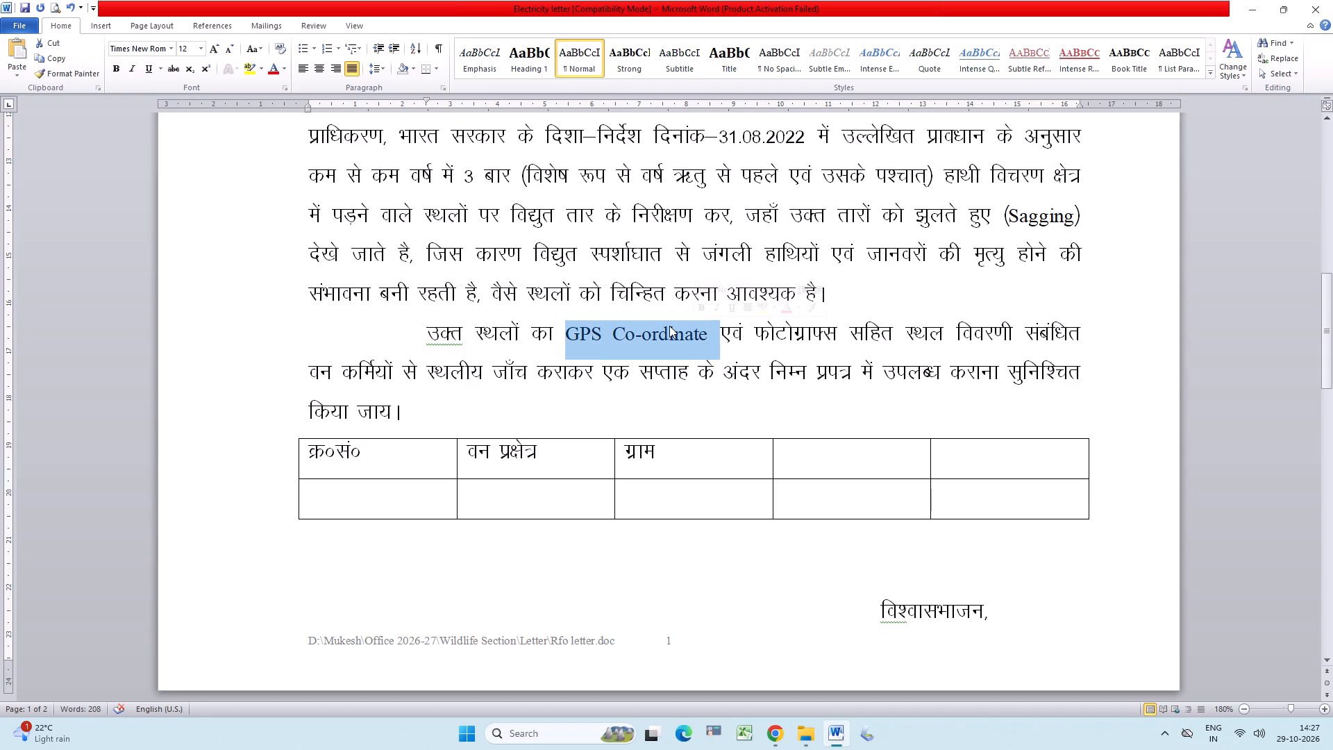
key(ctrl+c)
click(828, 461)
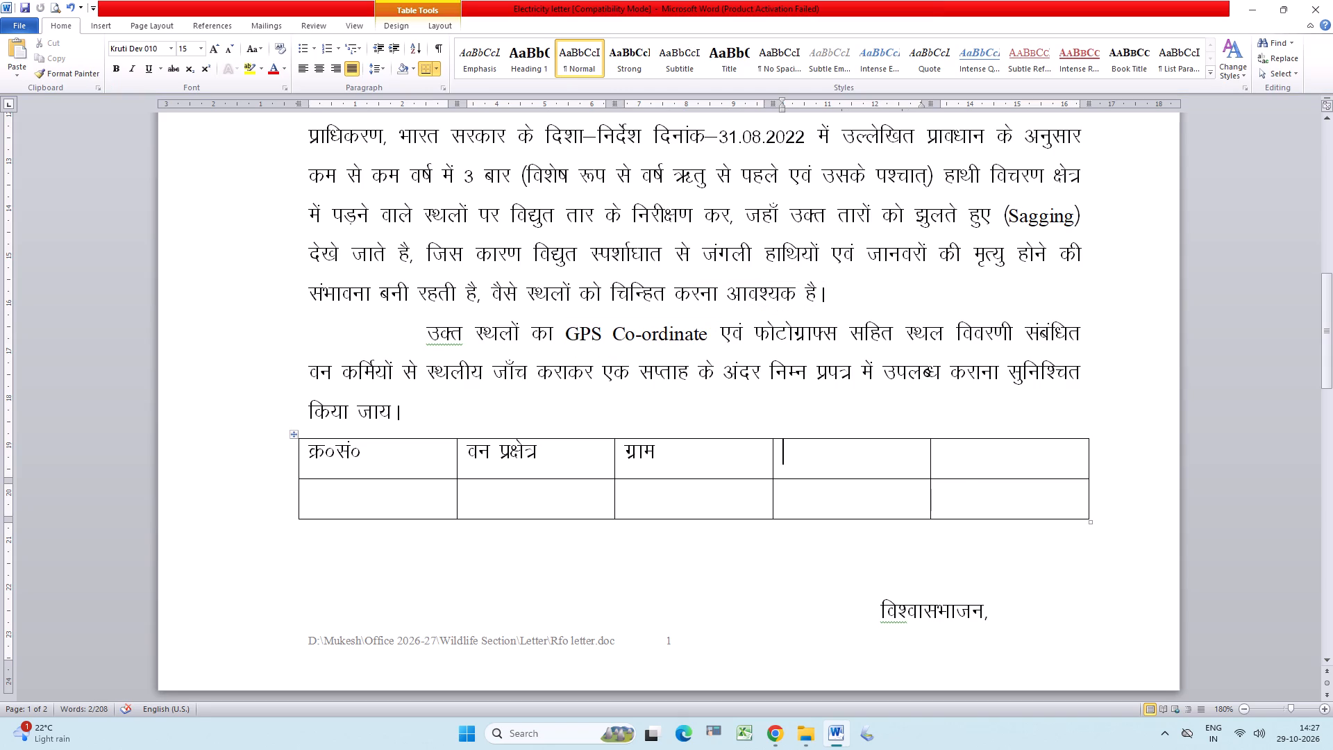
key(ctrl+v)
Enter the heading "अभियुक्ति" in the fifth header cell, followed by a space.
click(966, 447)
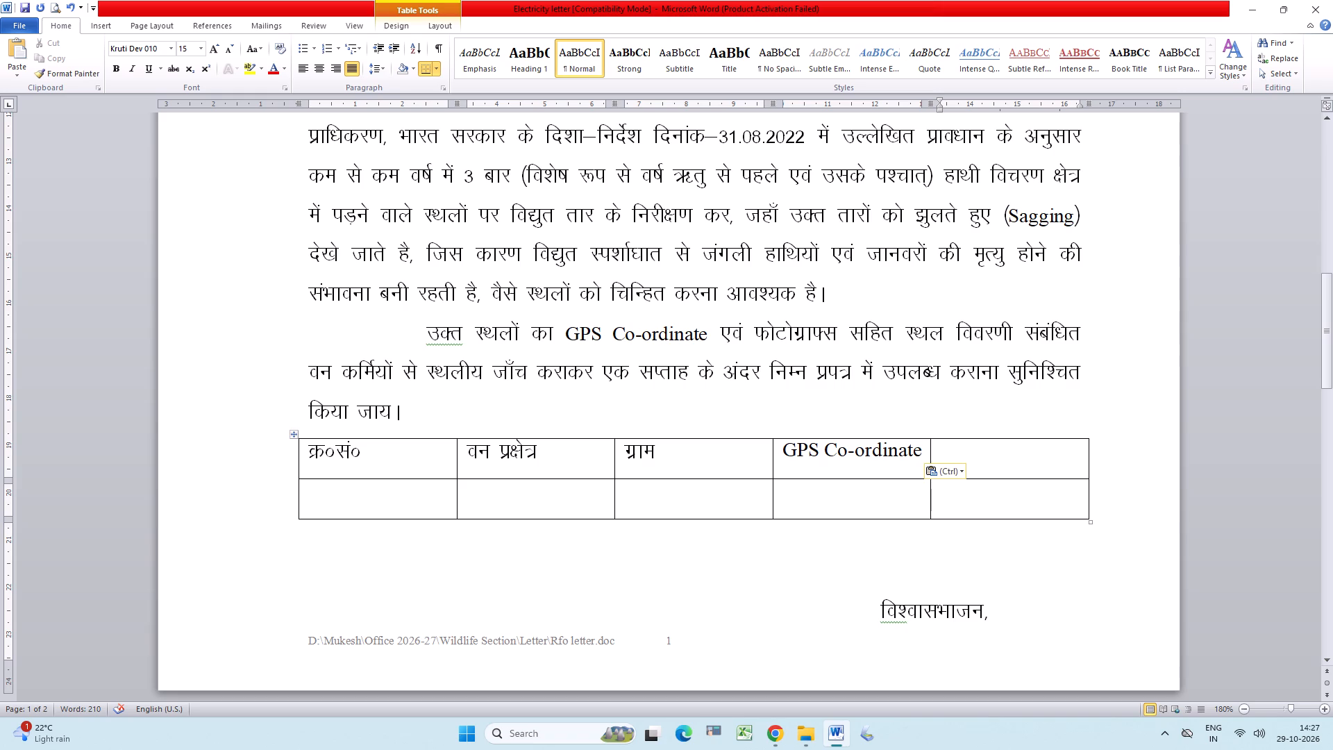
text(bgJ)
key(BackSpace)
key(BackSpace)
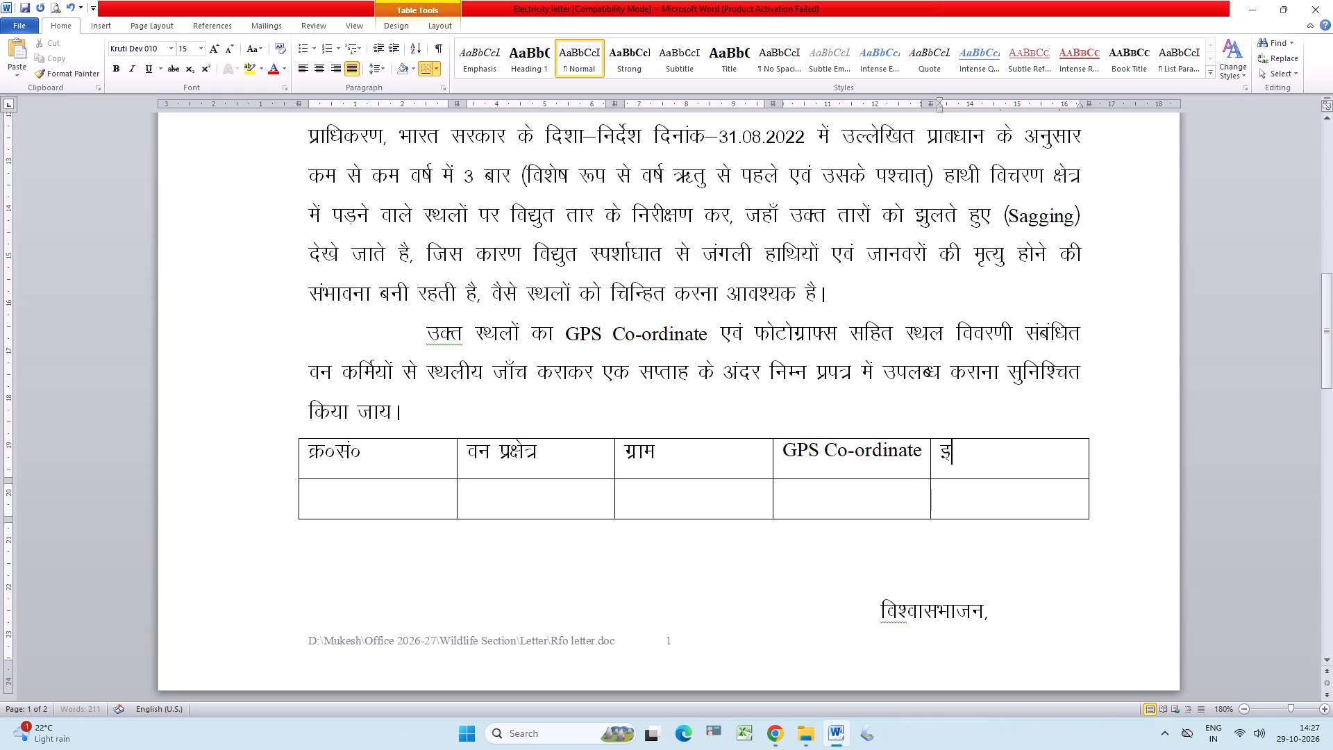
key(BackSpace)
text(vfHkl)
key(BackSpace)
text(;qD)
key(BackSpace)
text(fDr)
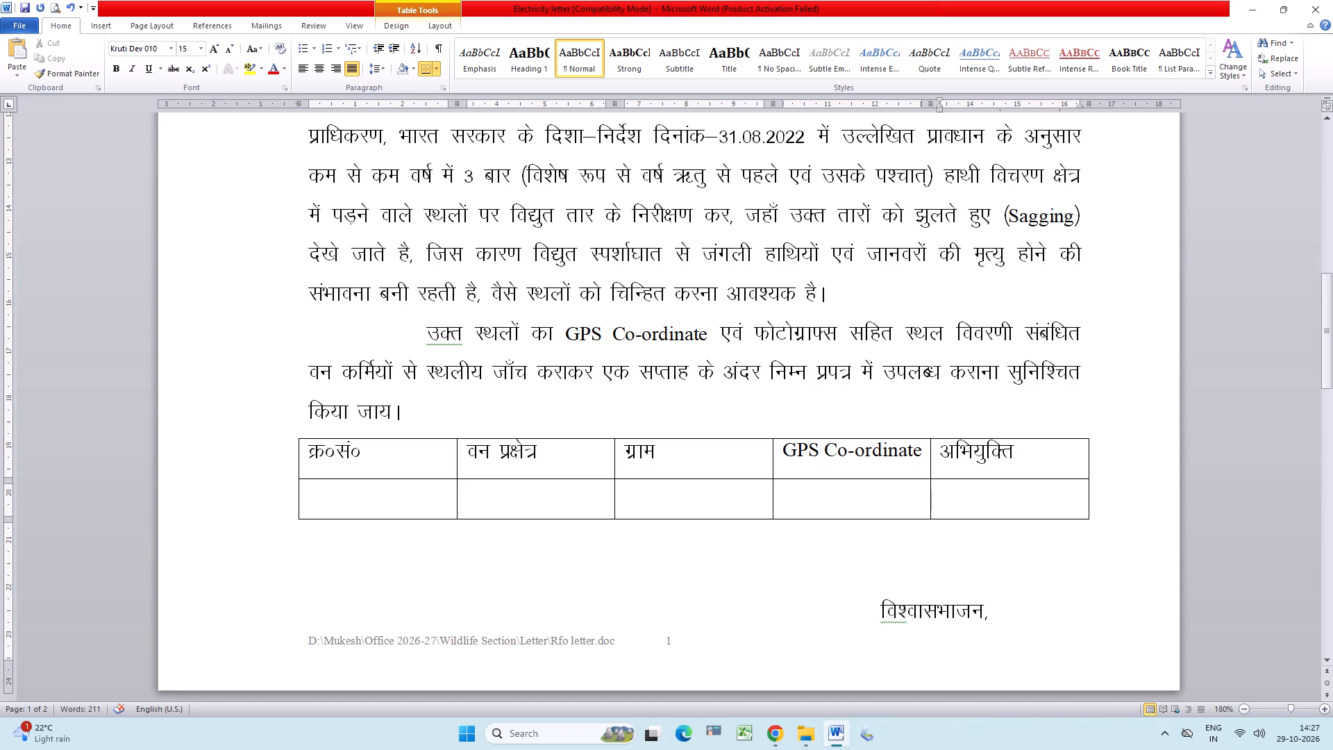
key(space)
Add an opening bracket and the word "फोटोग्राफ्स" after "अभियुक्ति" in the fifth header cell.
key(alt+0)
key(alt+1)
key(alt+8)
key(alt+8)
text(Wk)
key(BackSpace)
key(BackSpace)
text(QW)
key(BackSpace)
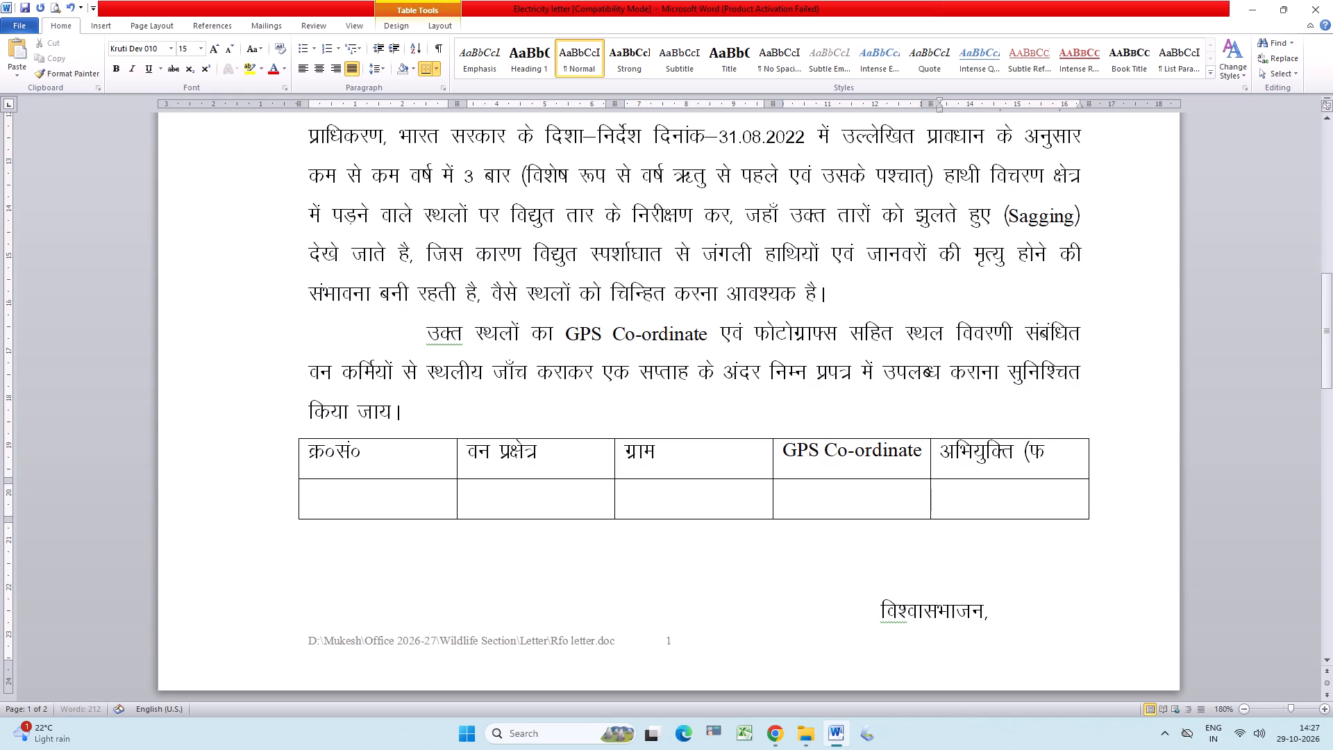
text(kdB)
key(BackSpace)
key(BackSpace)
text(sVks)
text(xzk)
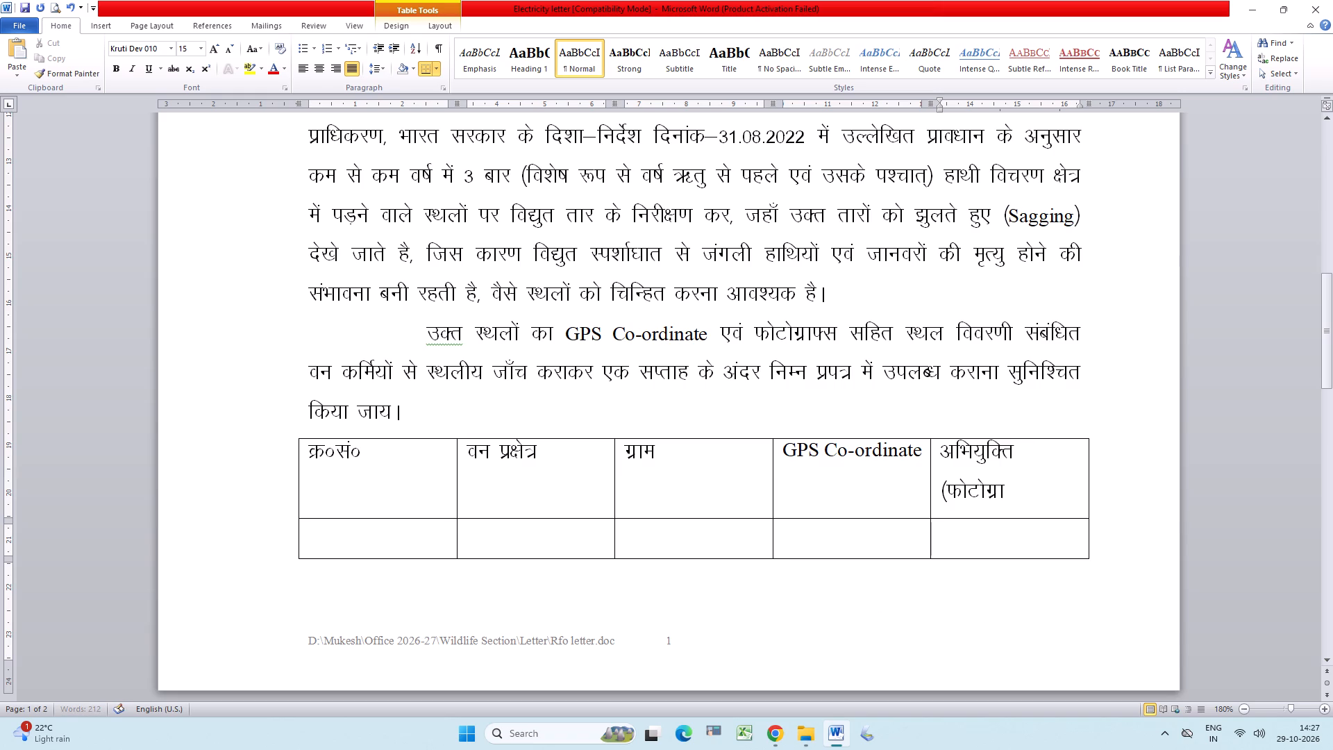
key(alt+0)
key(alt+1)
key(alt+8)
key(alt+2)
key(l)
Complete the bracketed note in the fifth header cell with "संलग्न करें)" and save the letter.
key(space)
text(layXu djsa)
key(alt+0)
key(alt+1)
key(alt+8)
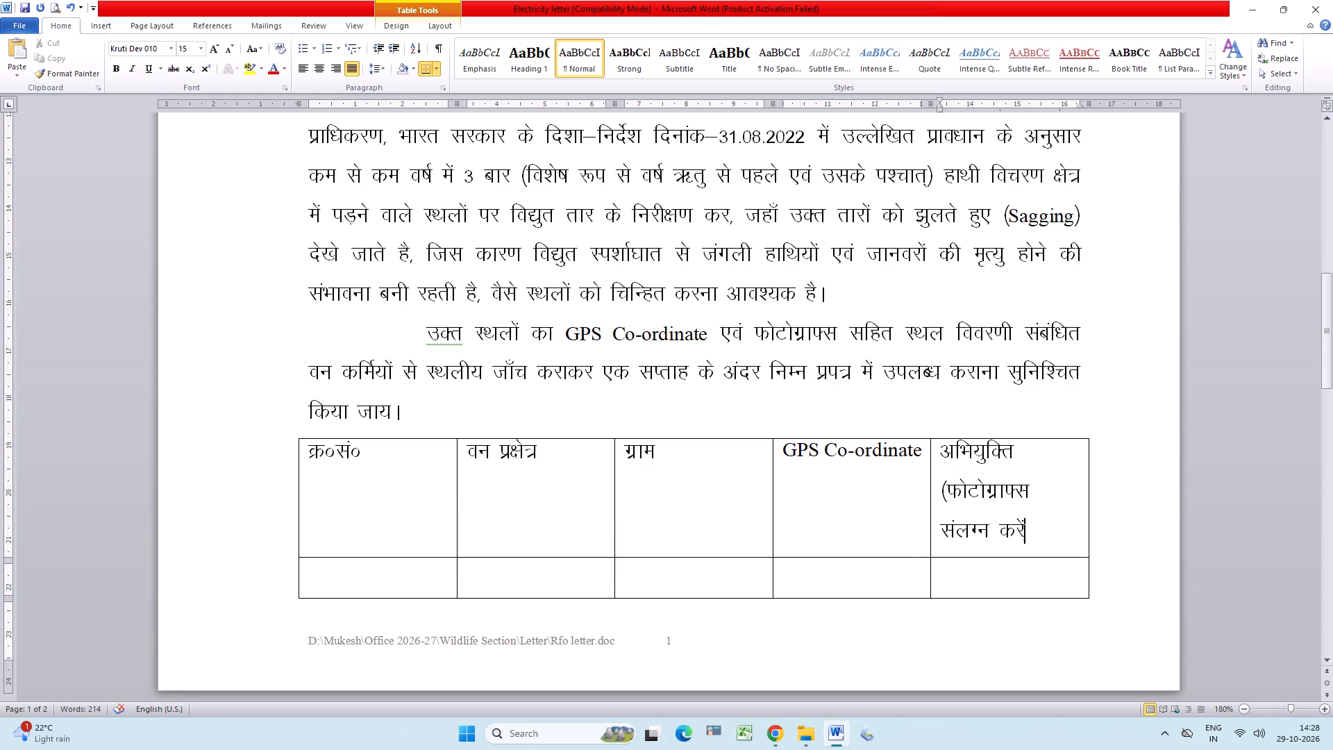
key(alt+9)
key(ctrl+s)
key(ctrl+s)
Centre the text of all five header cells in the table's first row and clear the selection.
drag(317, 456, 1032, 540)
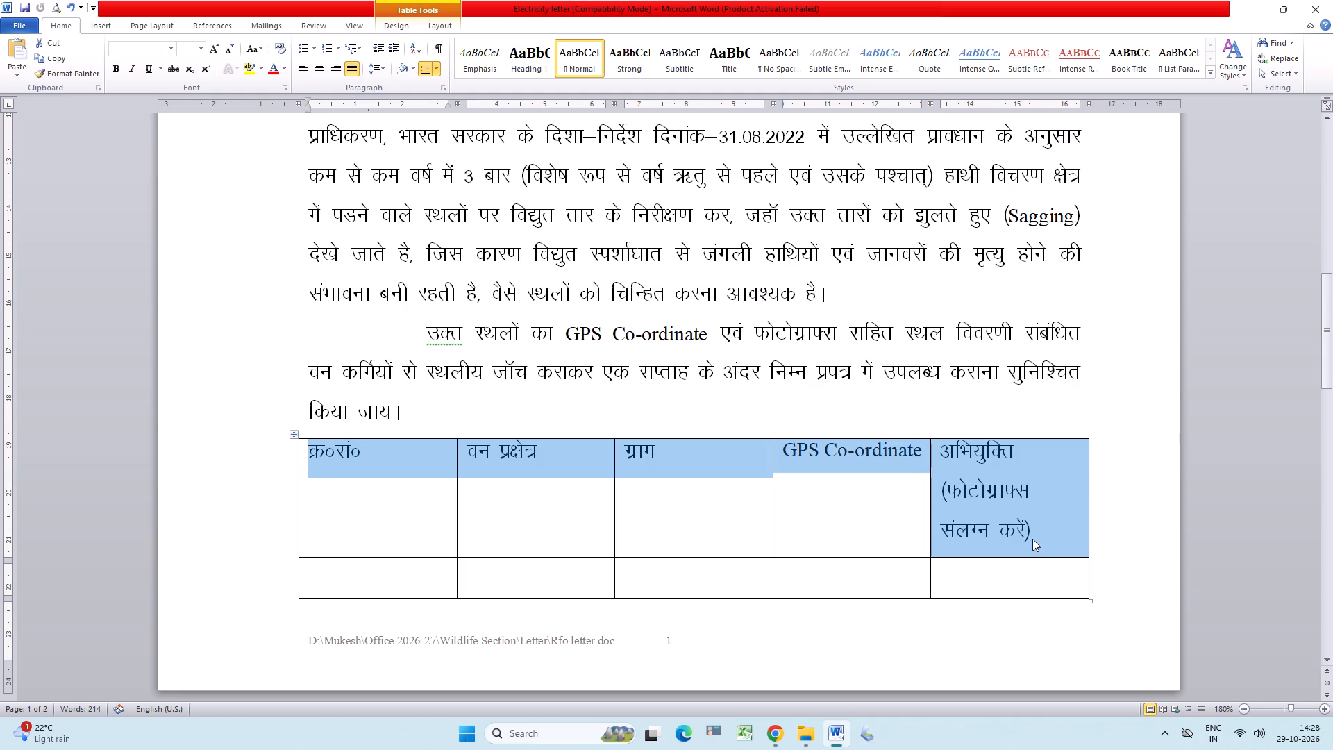
key(ctrl+e)
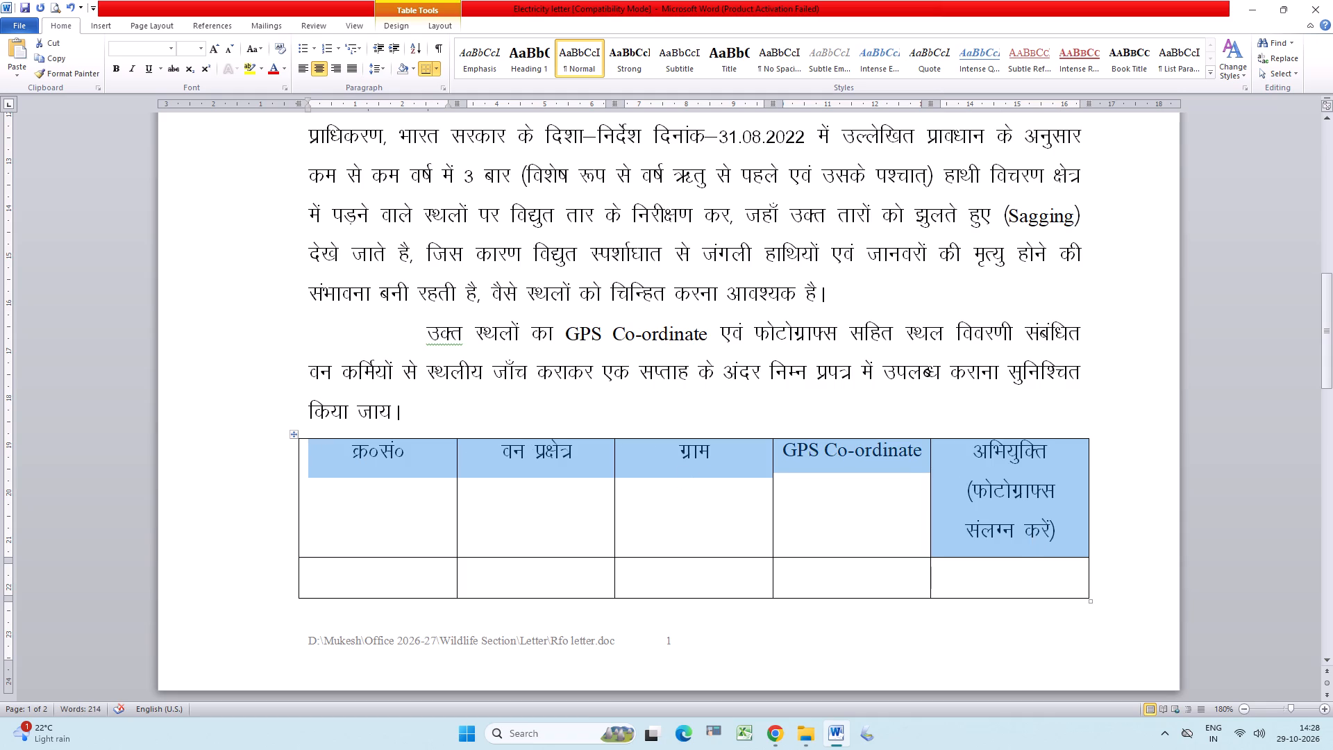
click(458, 465)
click(448, 487)
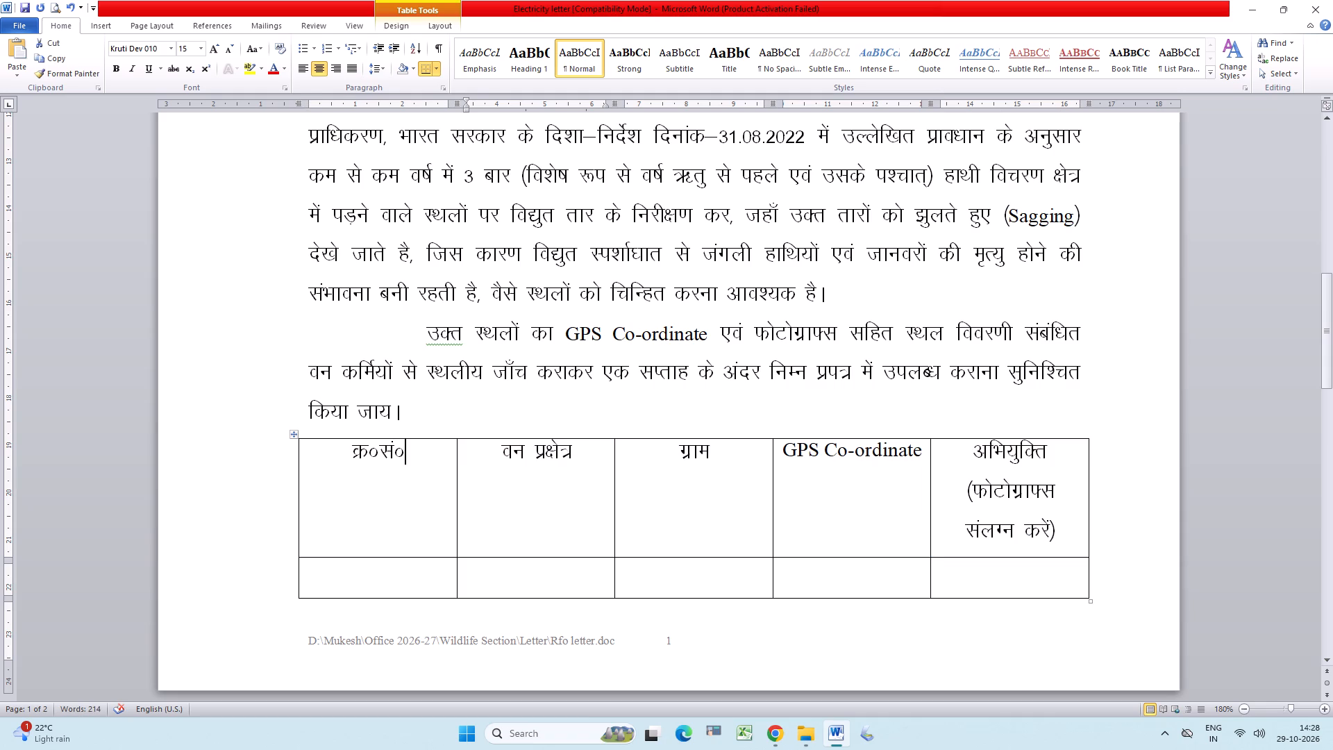
Narrow the table's first three columns and widen the "अभियुक्ति" column so every header fits on one line, and save the letter.
drag(456, 482, 353, 485)
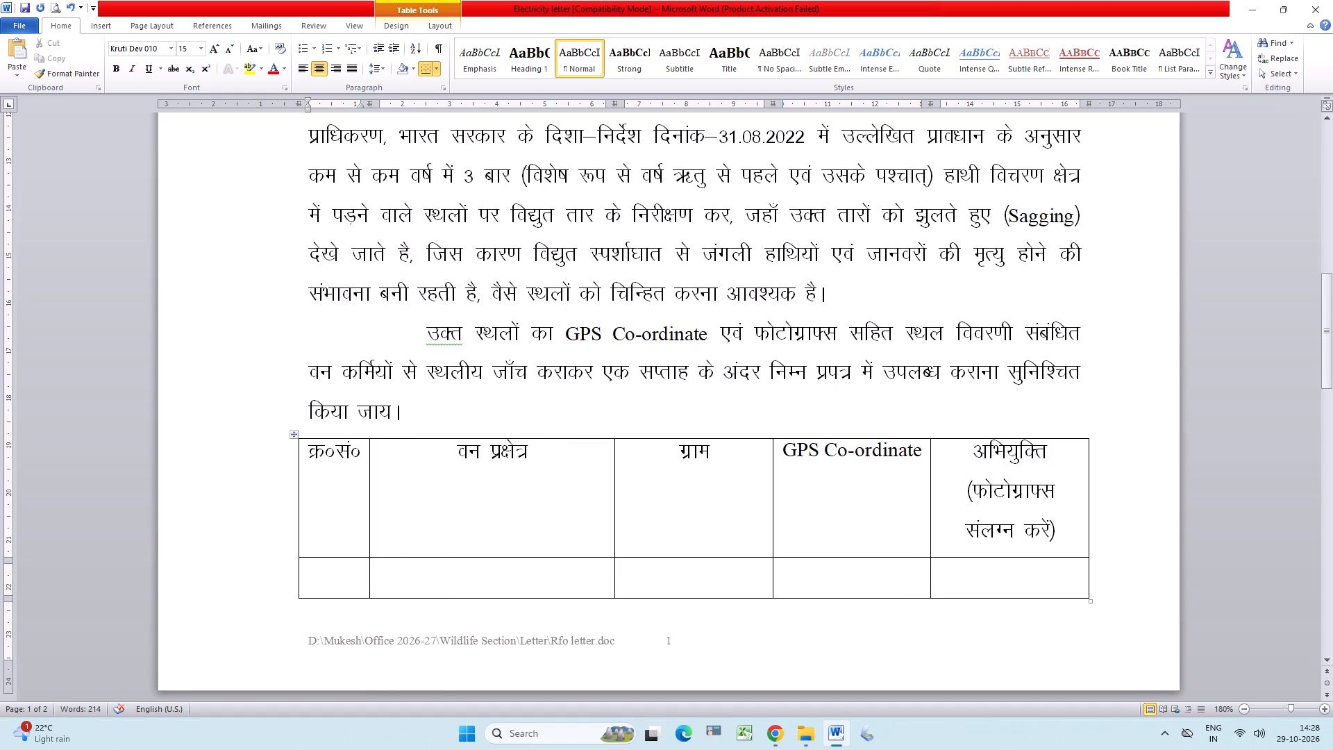
drag(614, 473, 442, 476)
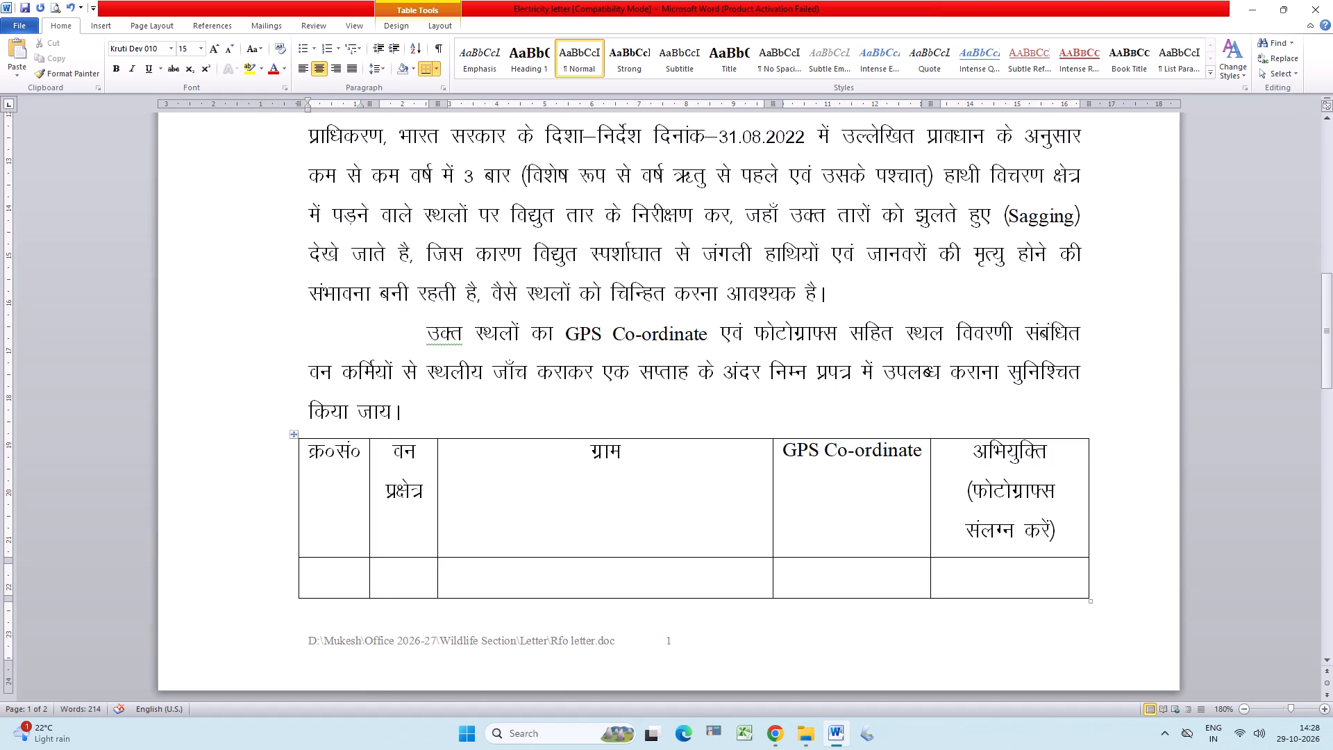
drag(436, 478, 462, 489)
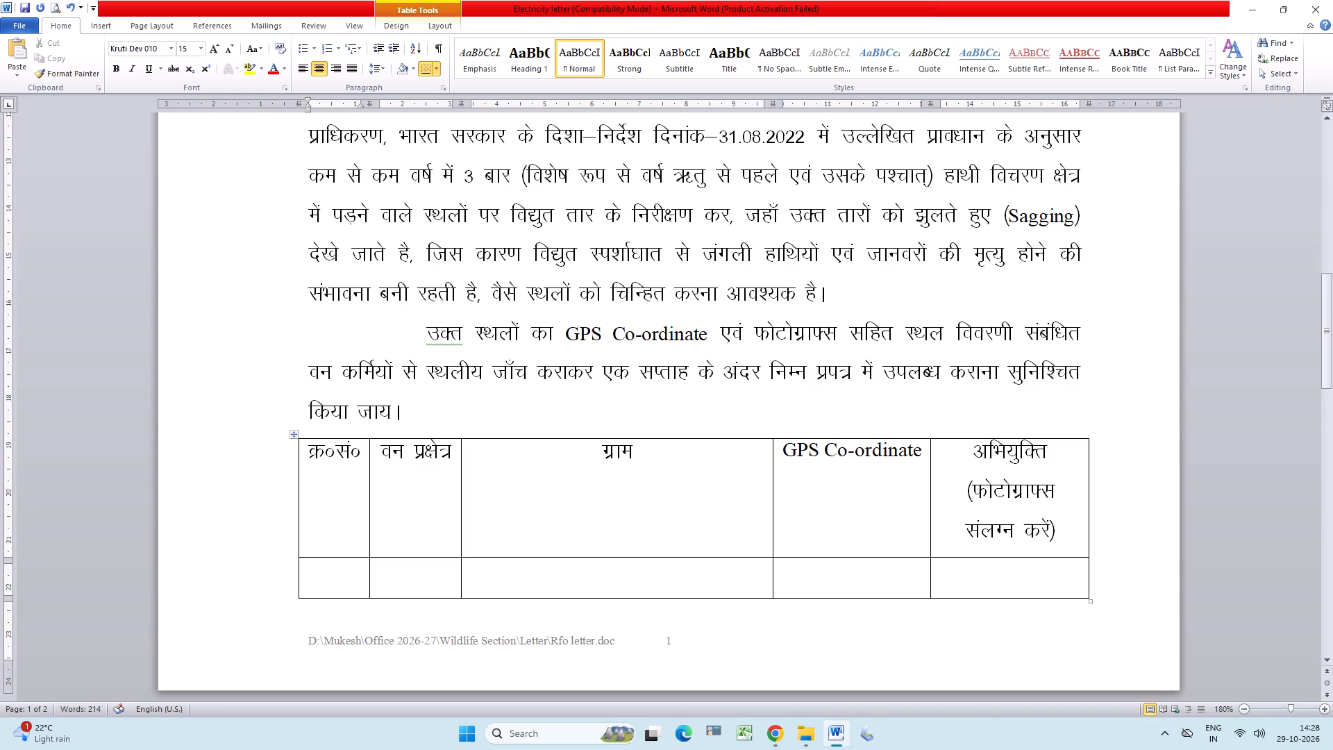
click(773, 487)
drag(771, 486, 614, 487)
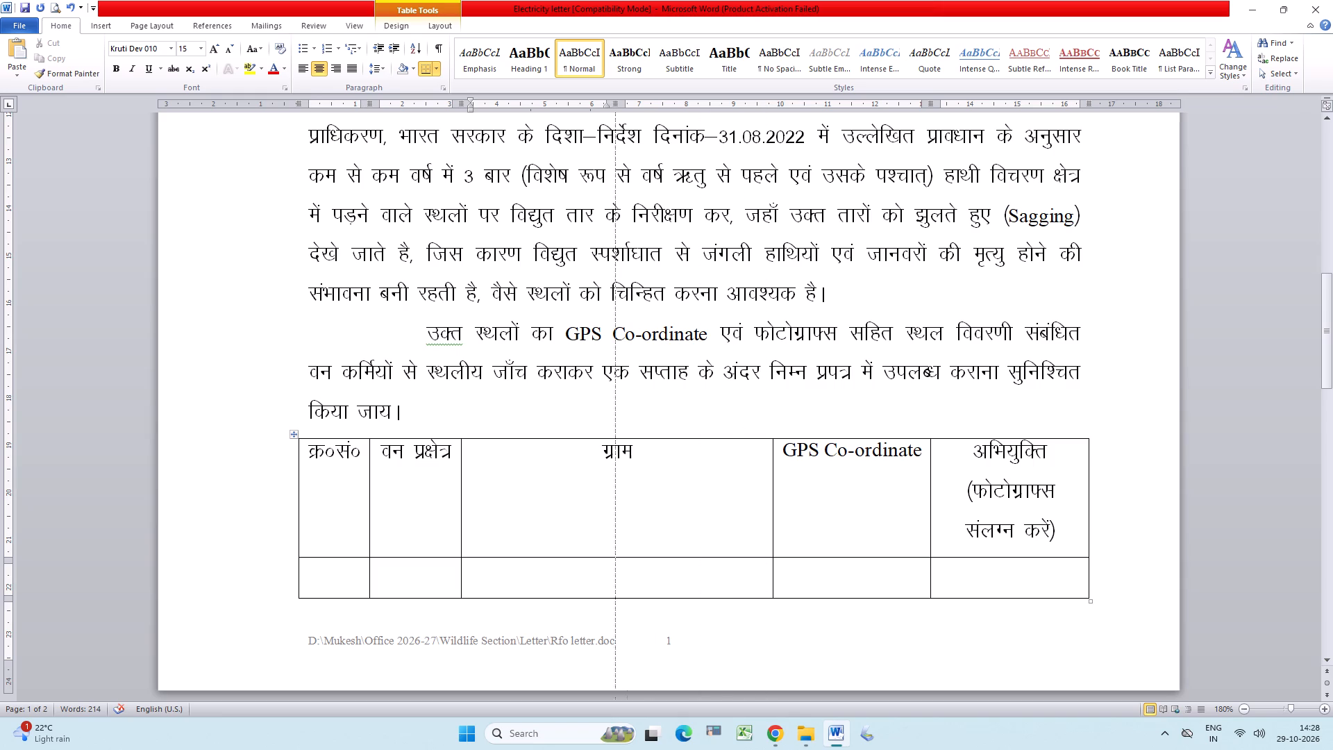
drag(614, 487, 605, 487)
drag(929, 469, 783, 487)
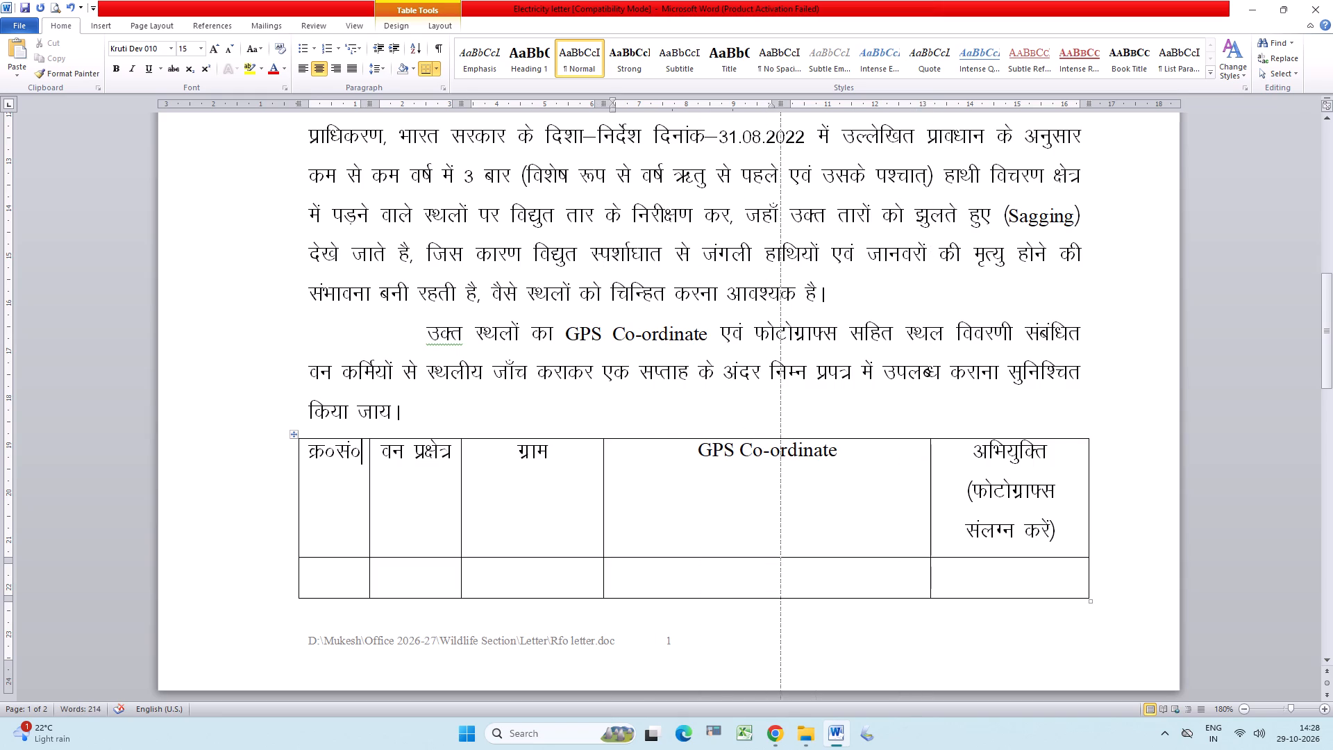
drag(783, 487, 778, 487)
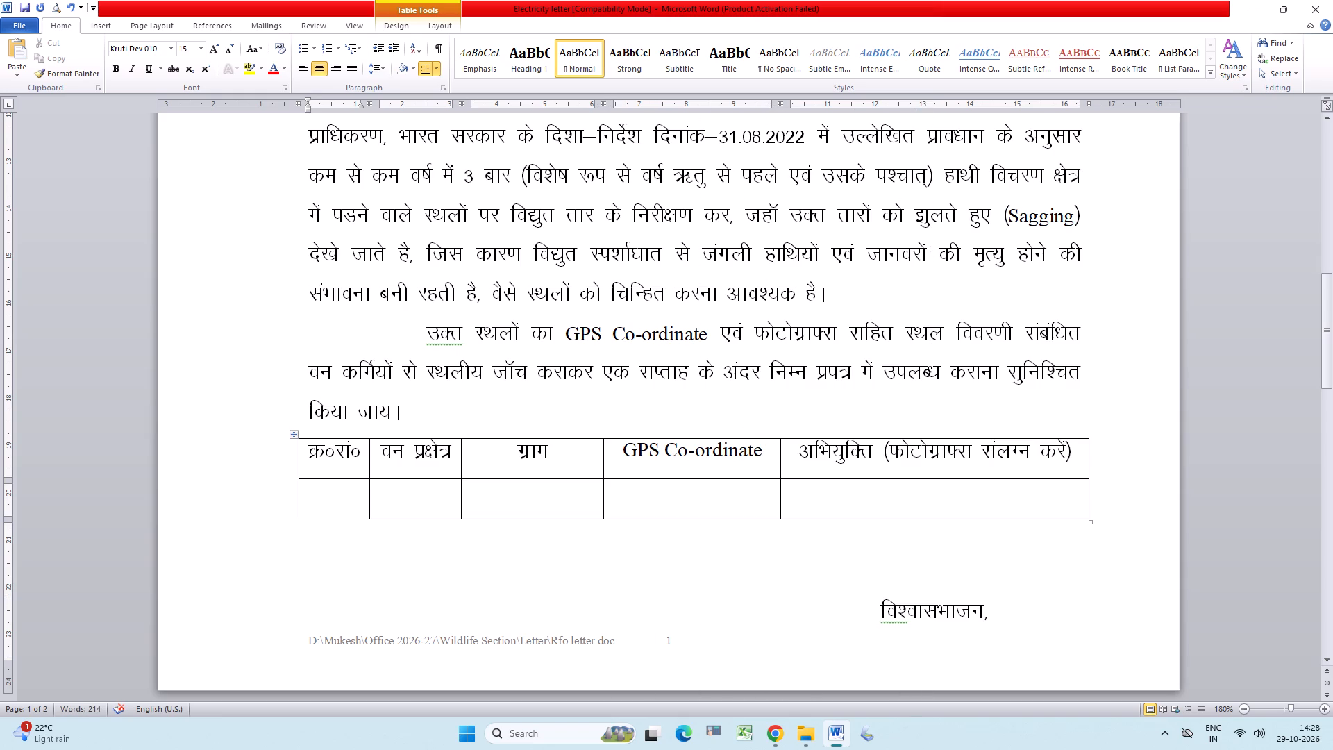
key(ctrl+s)
key(ctrl+s)
Switch to Google Chrome with a new tab showing.
click(778, 740)
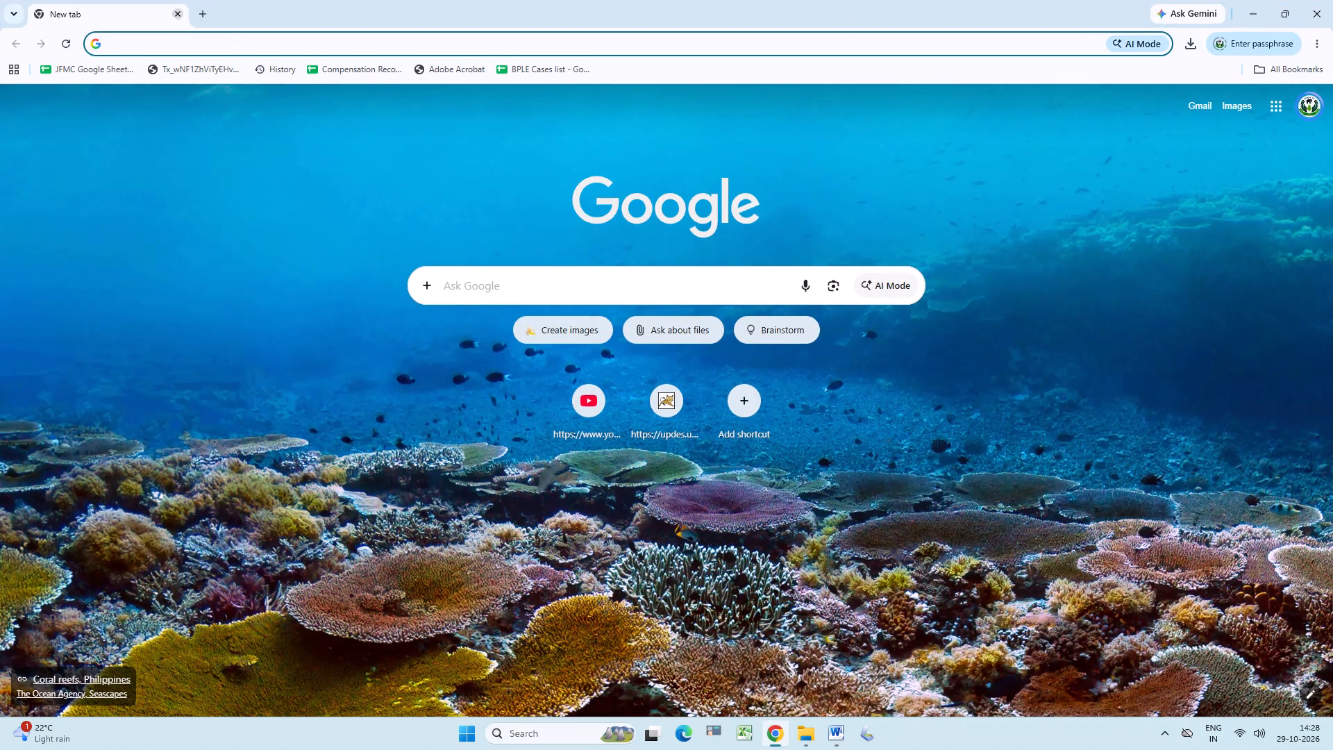
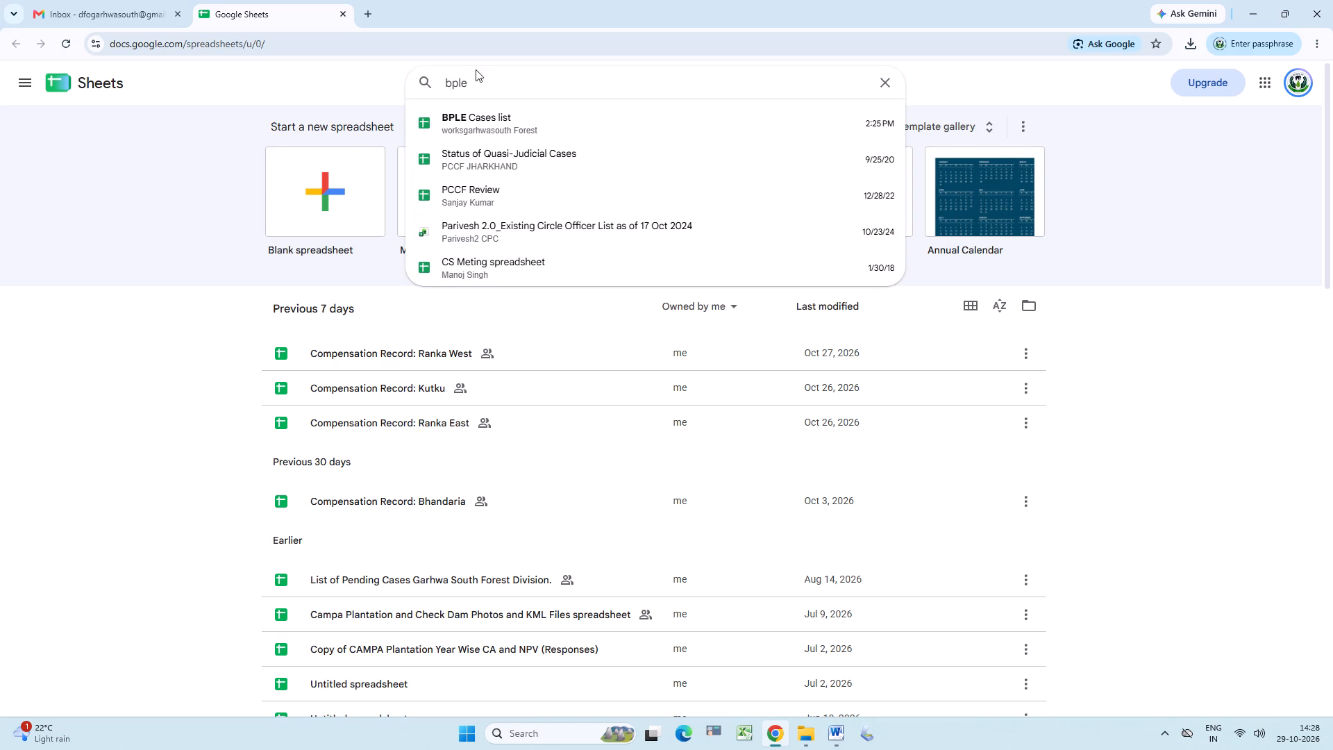
Open the BPLE Cases list spreadsheet from the search suggestions and look through Sheet1 down to its last filled case rows.
click(518, 122)
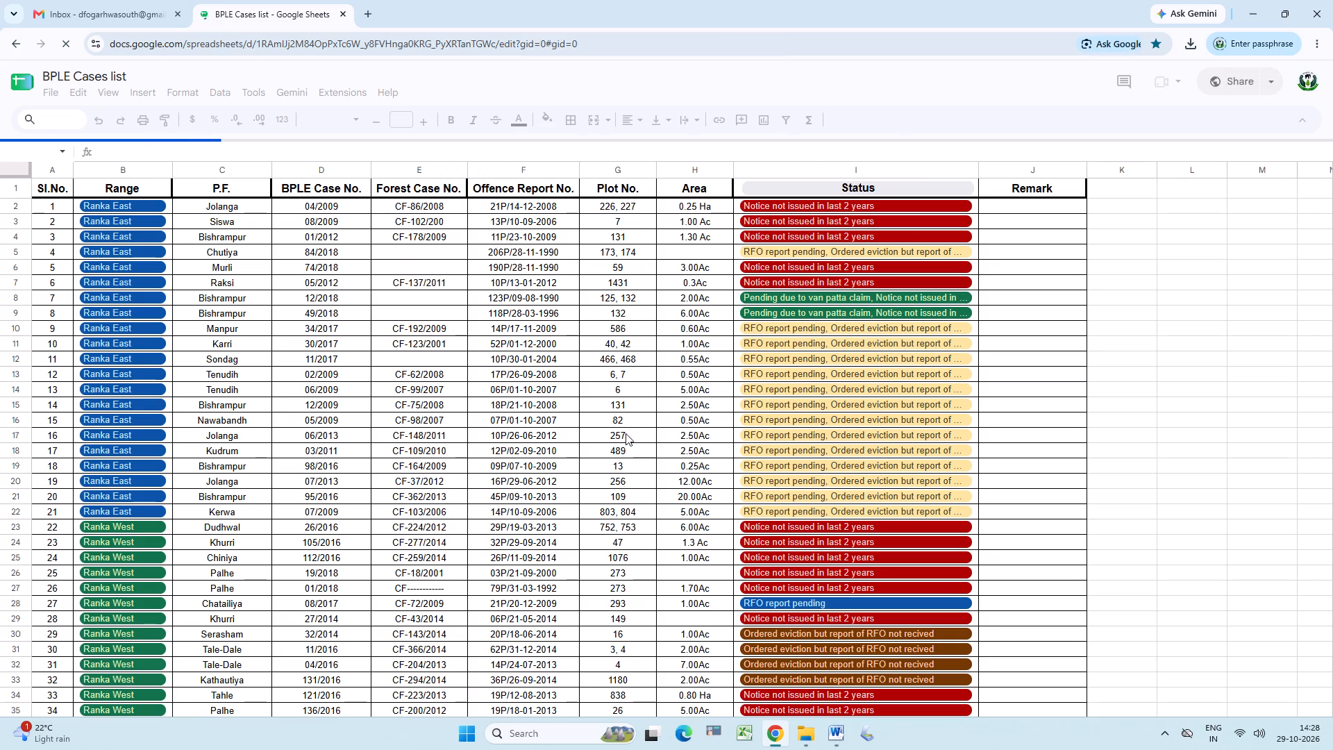
scroll(645, 435, down, 7)
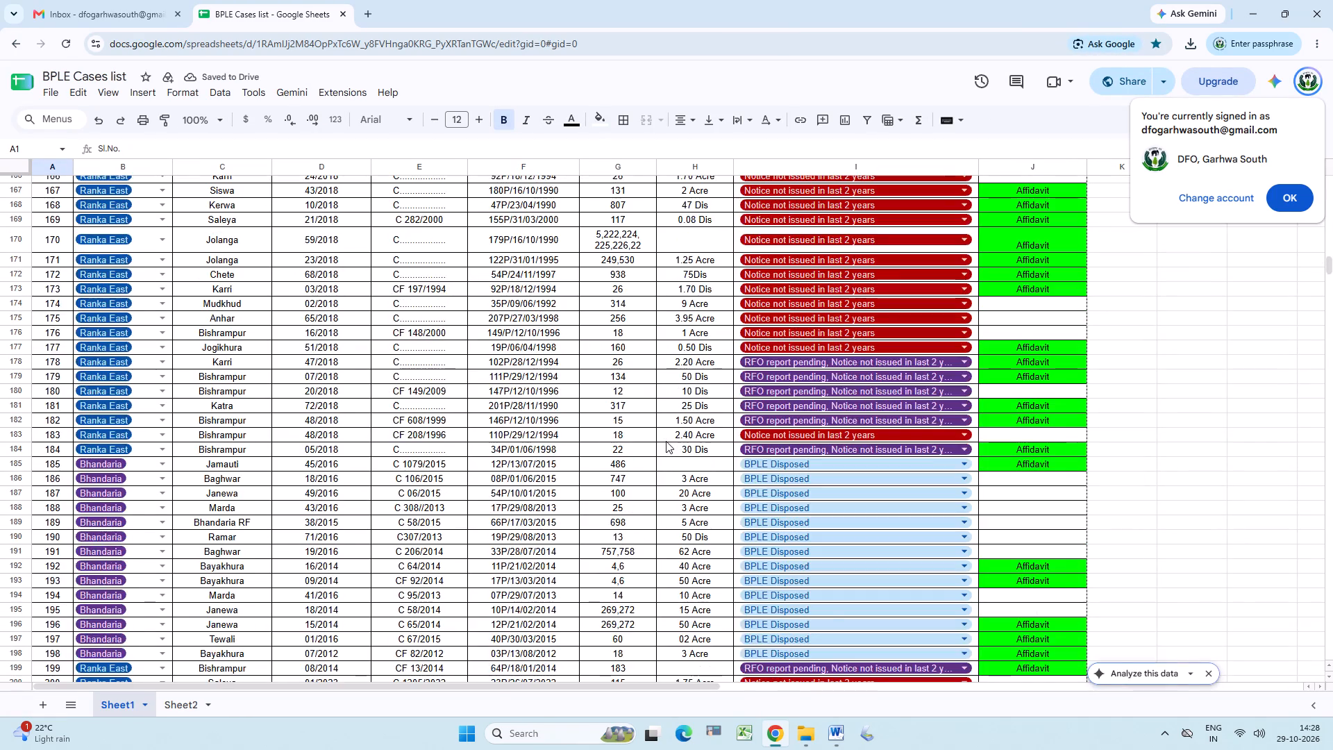
scroll(666, 441, down, 2)
click(1286, 209)
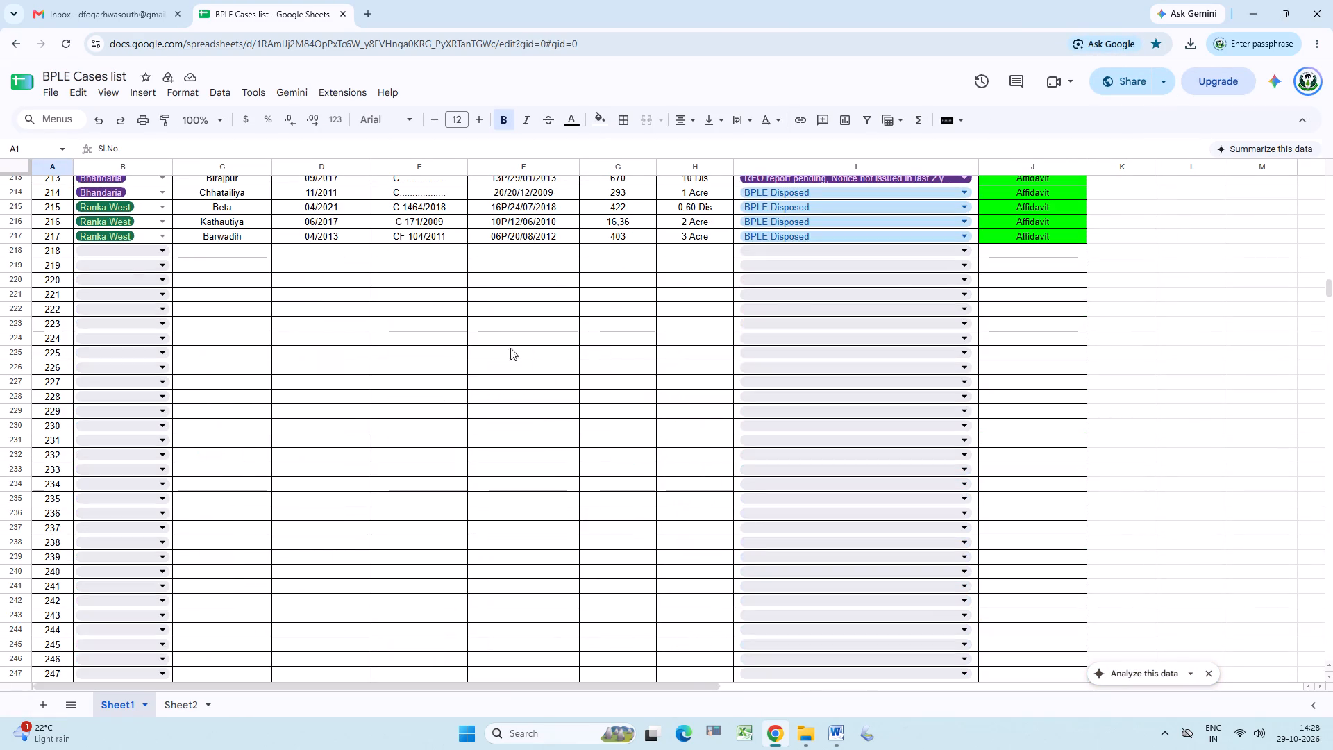
Leave the BPLE Cases list sheet and return to the Electricity letter in Microsoft Word.
click(1147, 74)
click(789, 524)
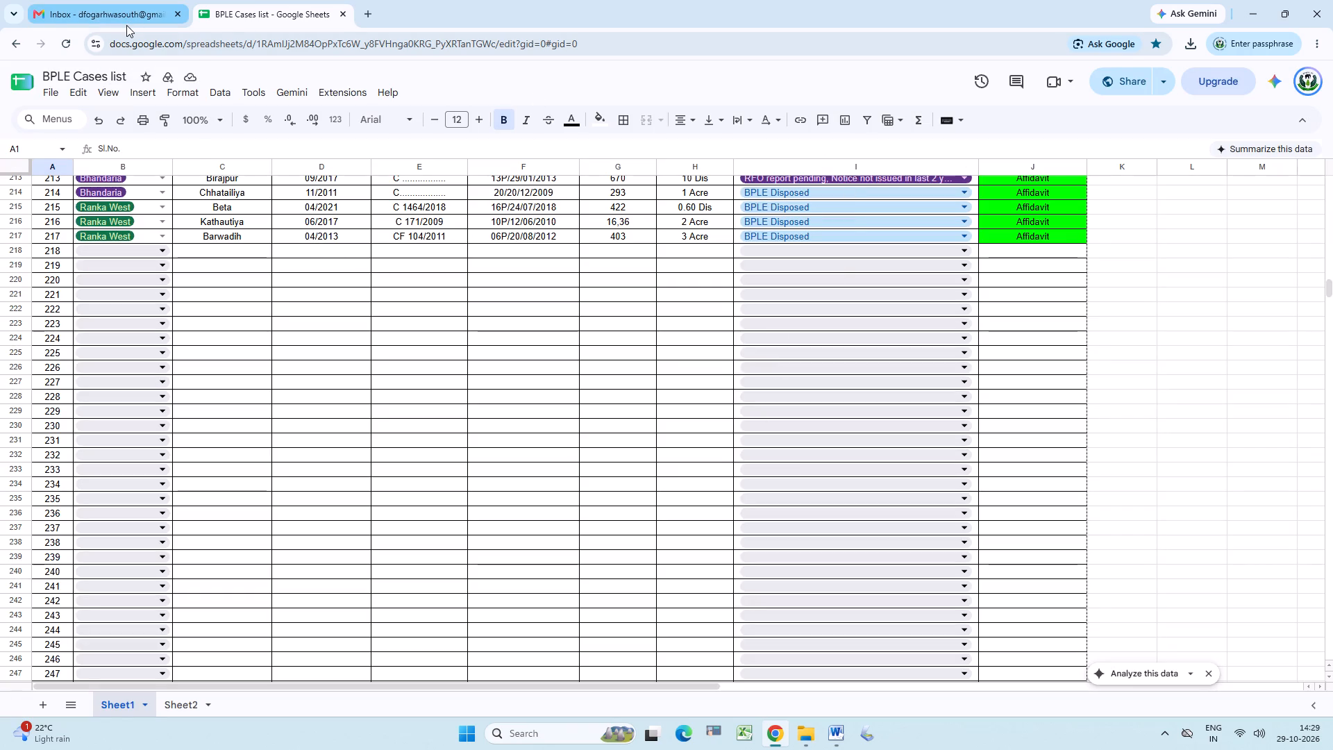
scroll(516, 372, up, 1)
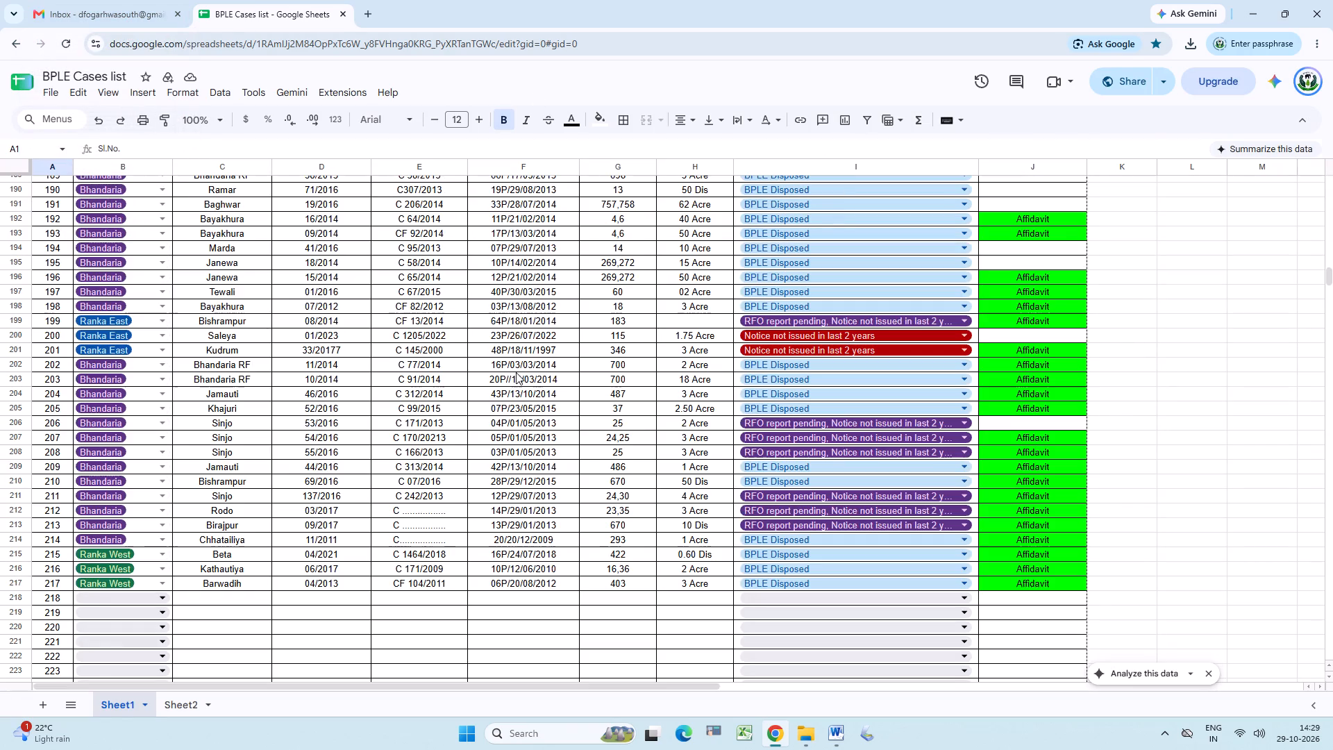
click(1265, 5)
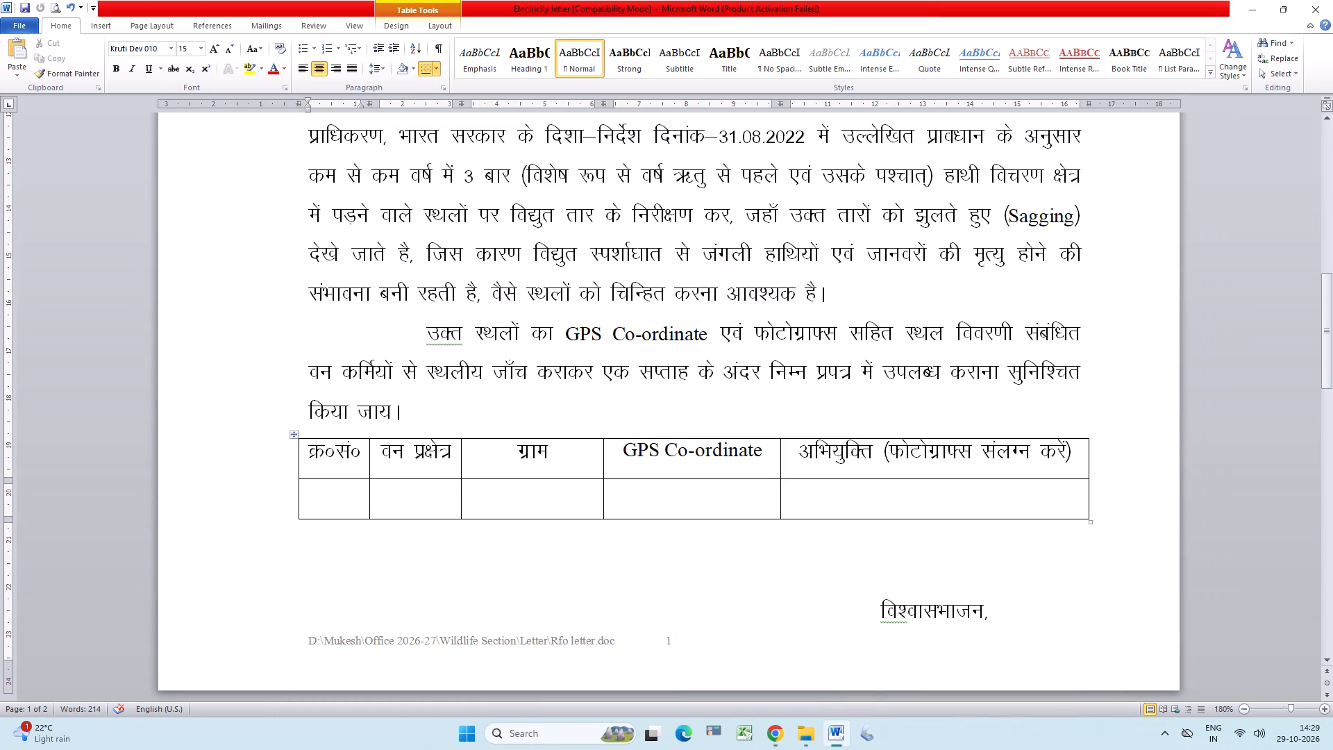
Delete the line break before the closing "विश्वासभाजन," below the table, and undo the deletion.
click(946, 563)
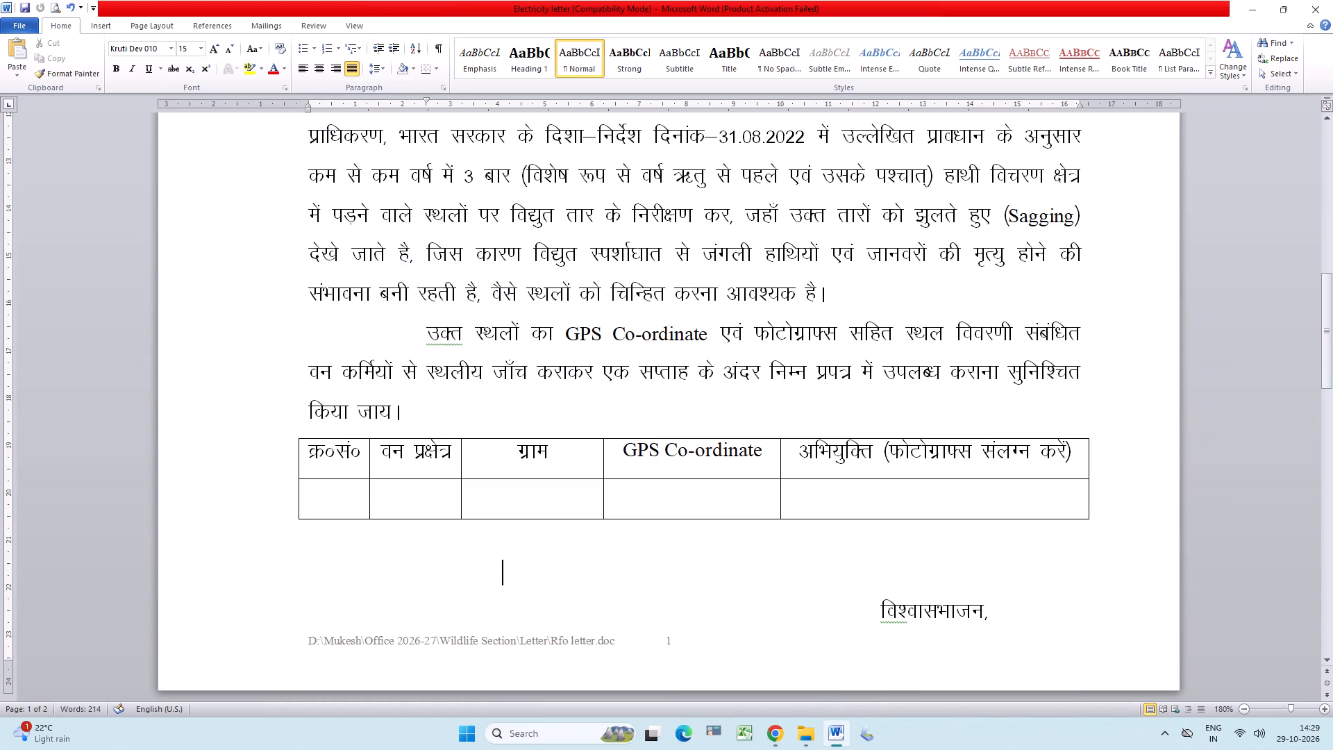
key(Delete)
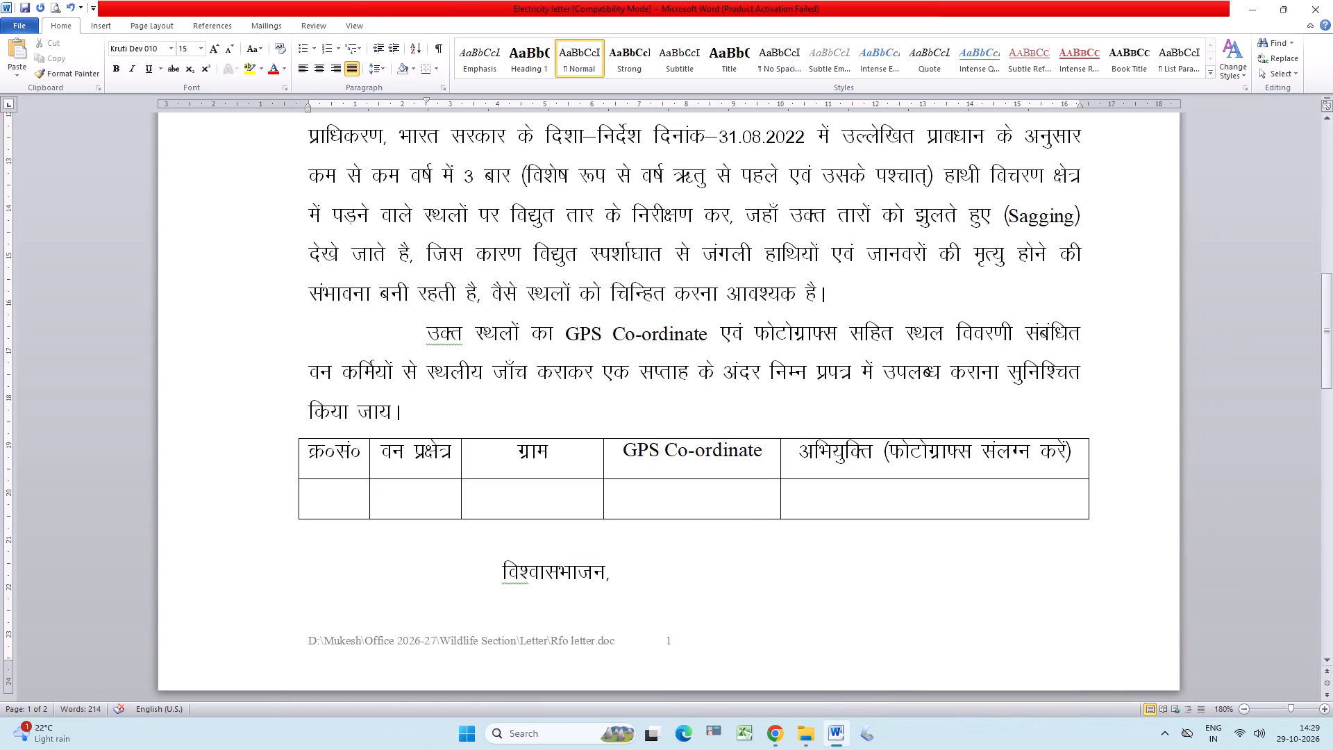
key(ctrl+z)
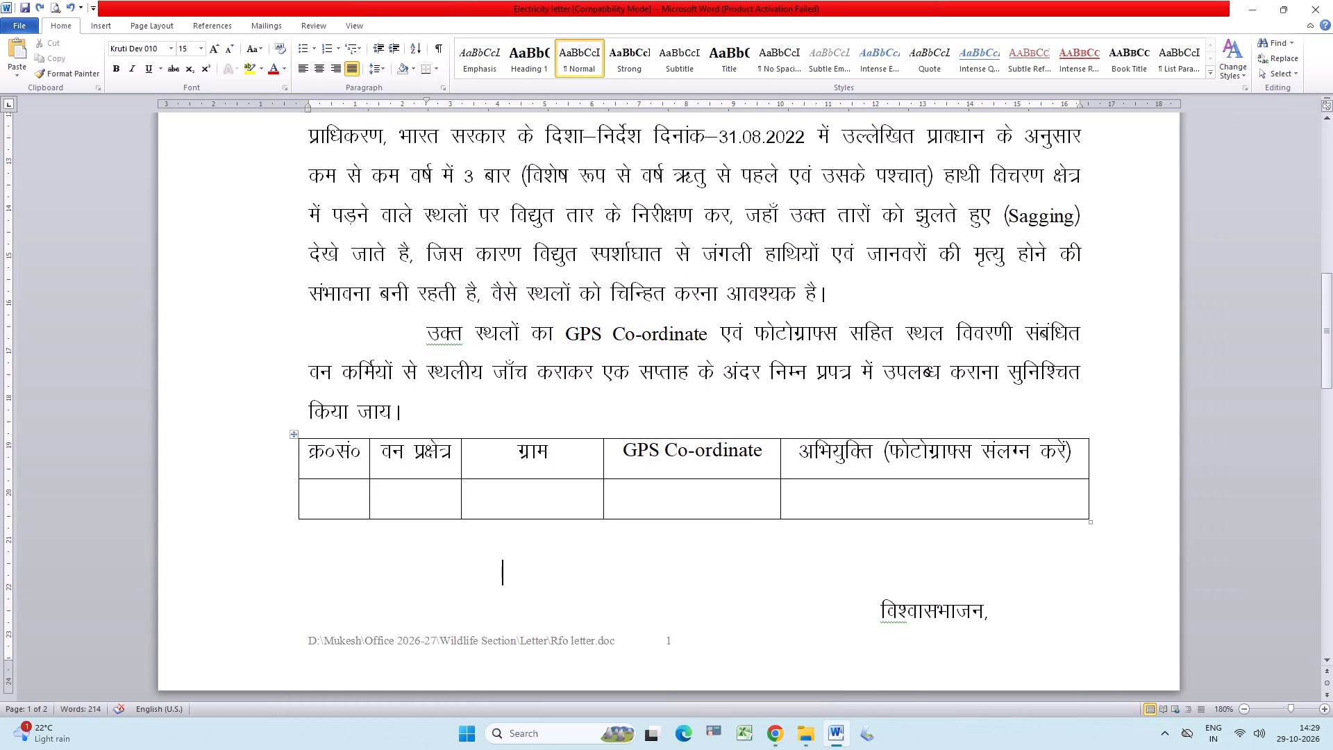
Make the text of the table's five header cells bold at font size 12 and save the letter.
drag(304, 455, 989, 459)
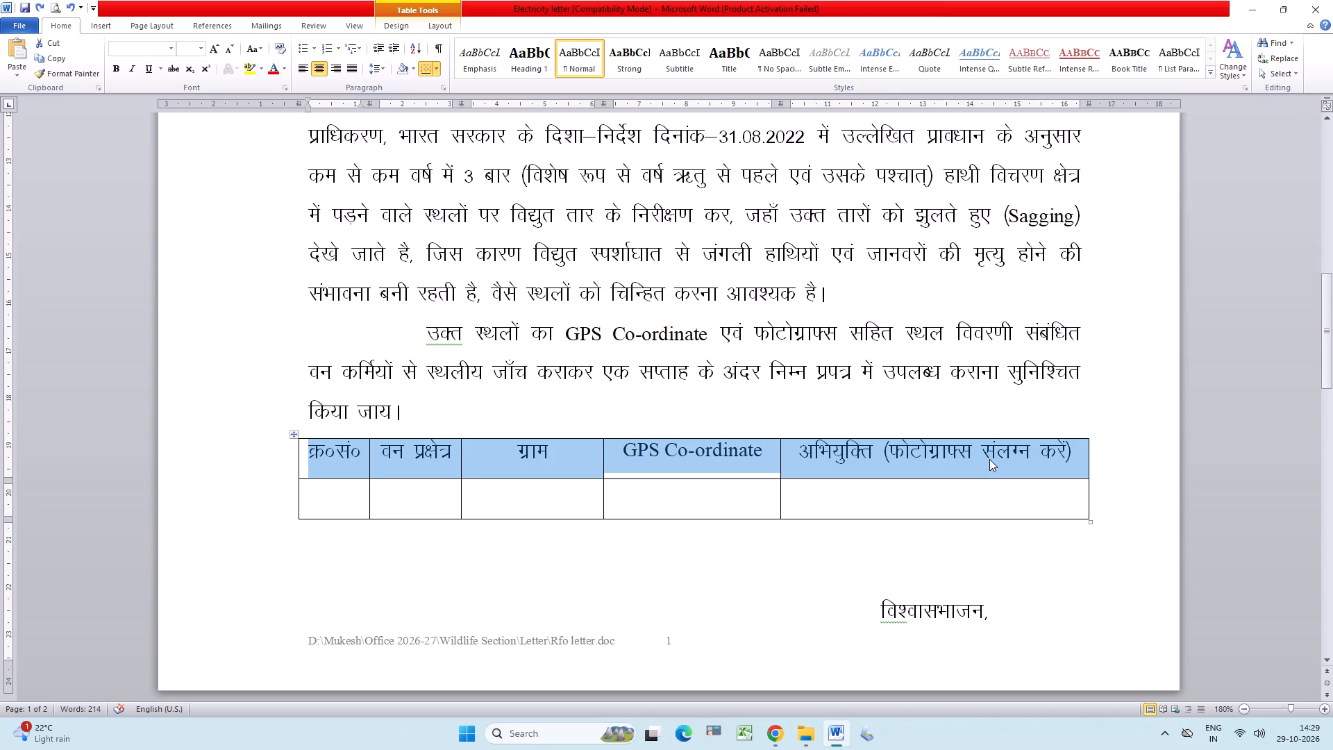
key(ctrl+b)
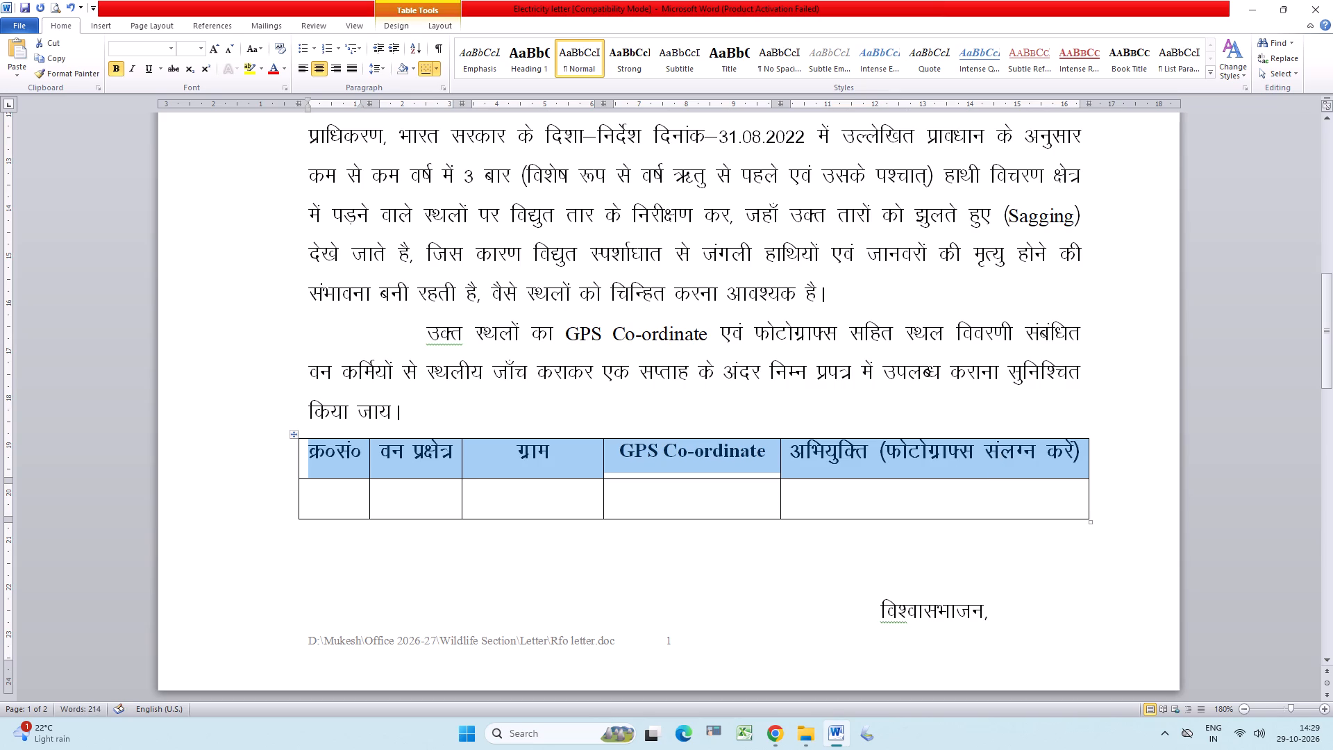
key(ctrl+shift+comma)
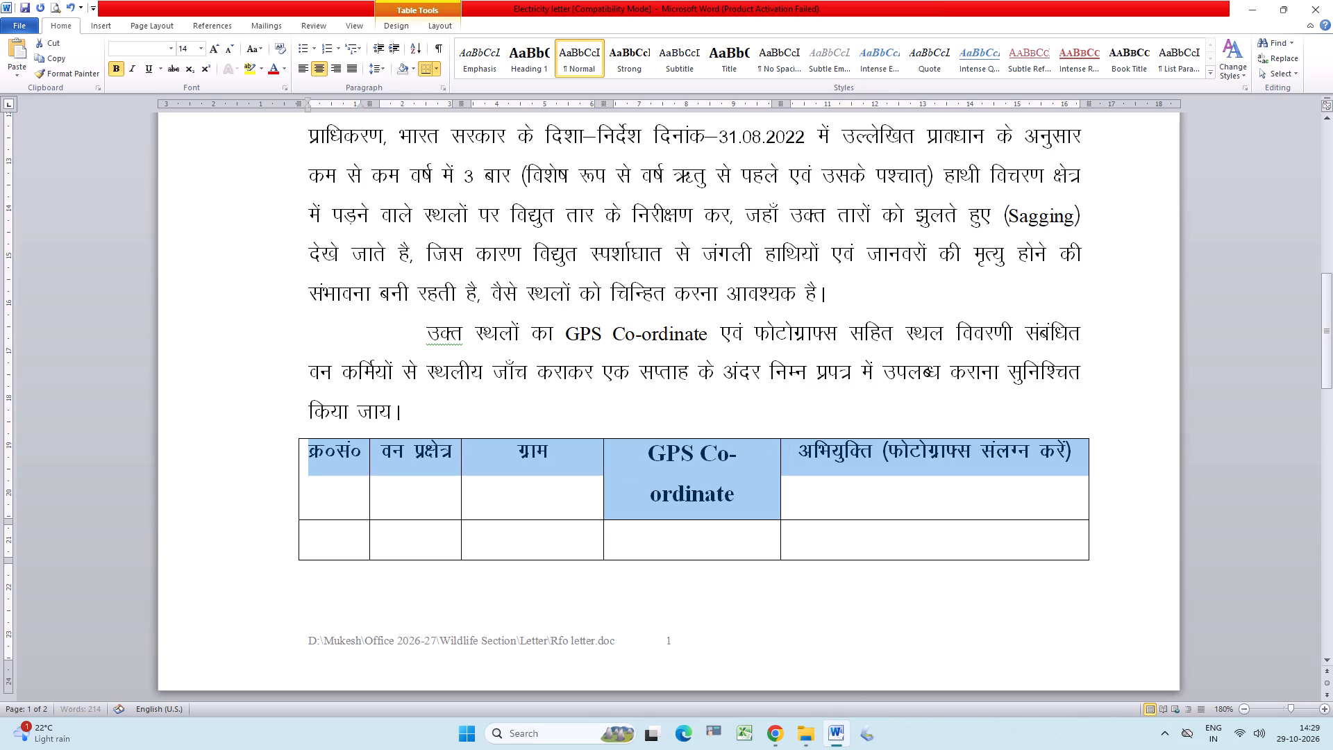
key(ctrl+shift+period)
key(ctrl+shift+period)
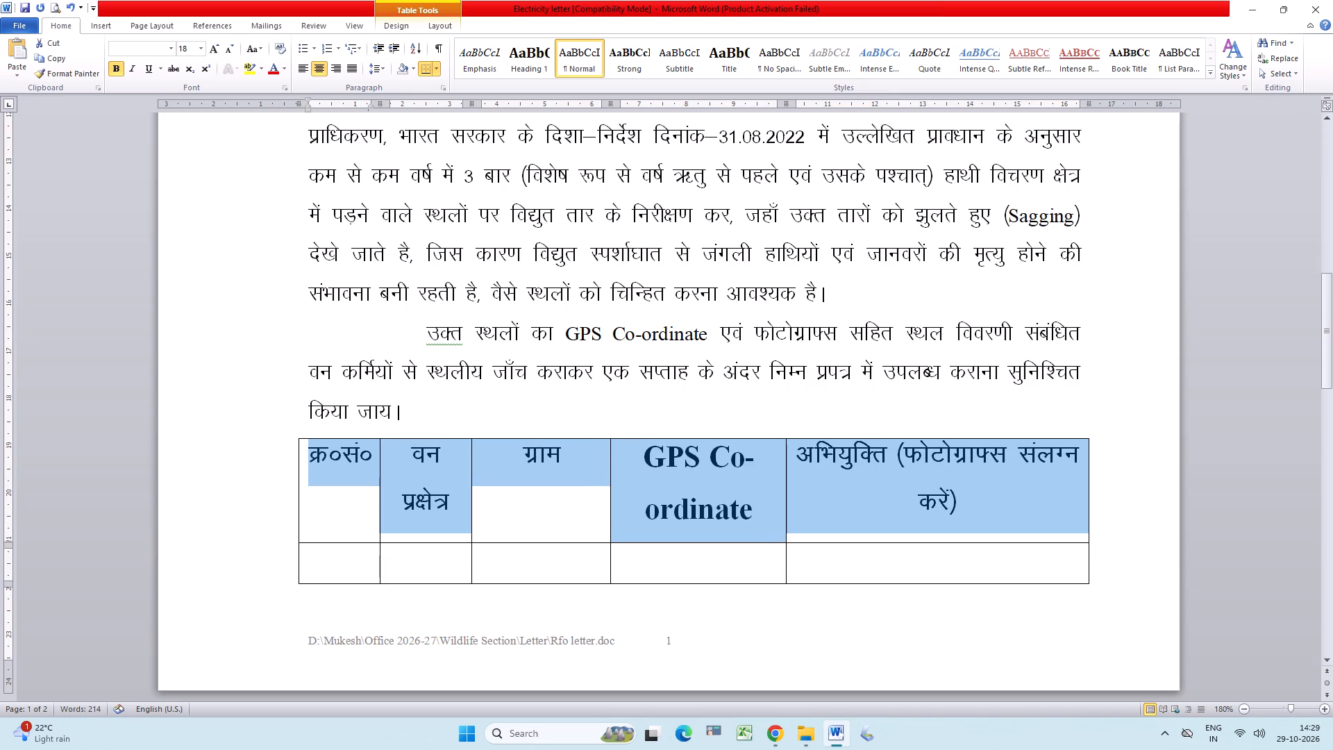
key(ctrl+shift+comma)
key(ctrl+shift+comma)
key(ctrl+shift+comma)
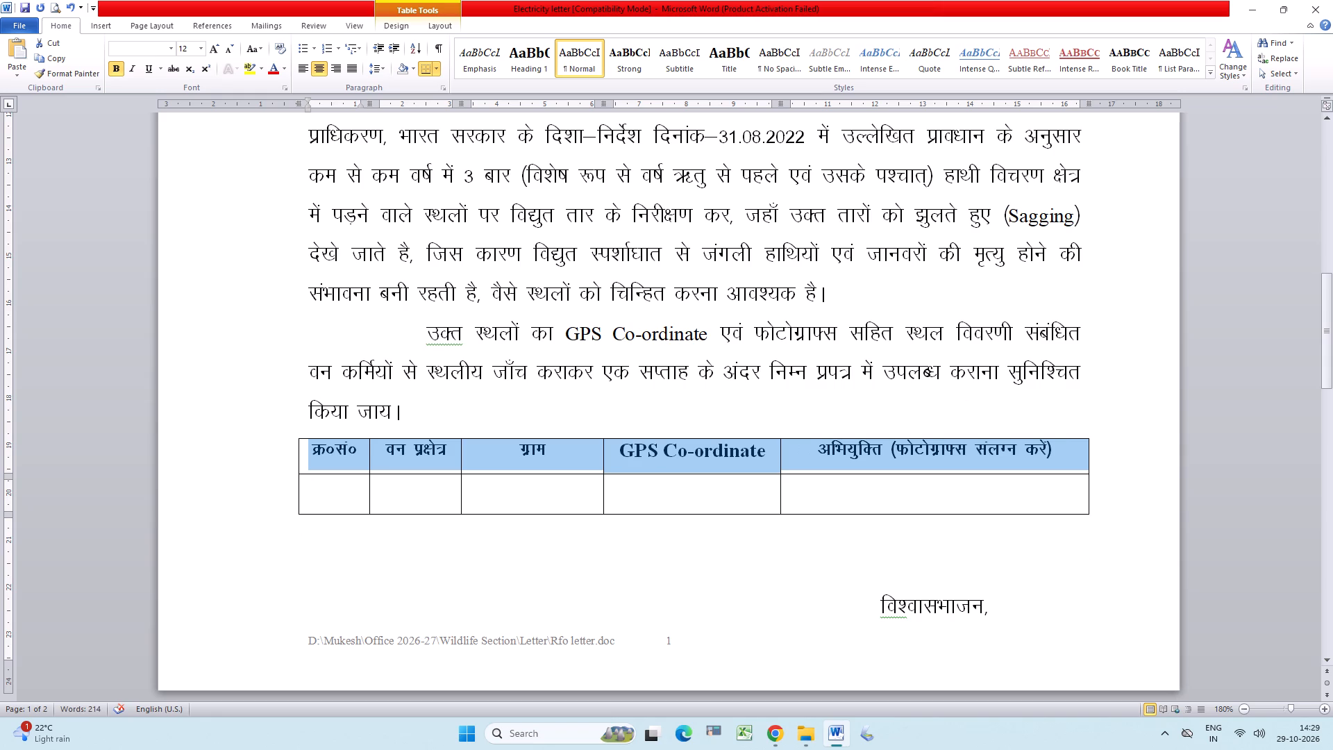
key(ctrl+s)
key(ctrl+s)
key(ctrl+s)
Remove the first-line indent from the empty paragraph directly below the table and save the letter.
scroll(852, 405, down, 1)
click(865, 231)
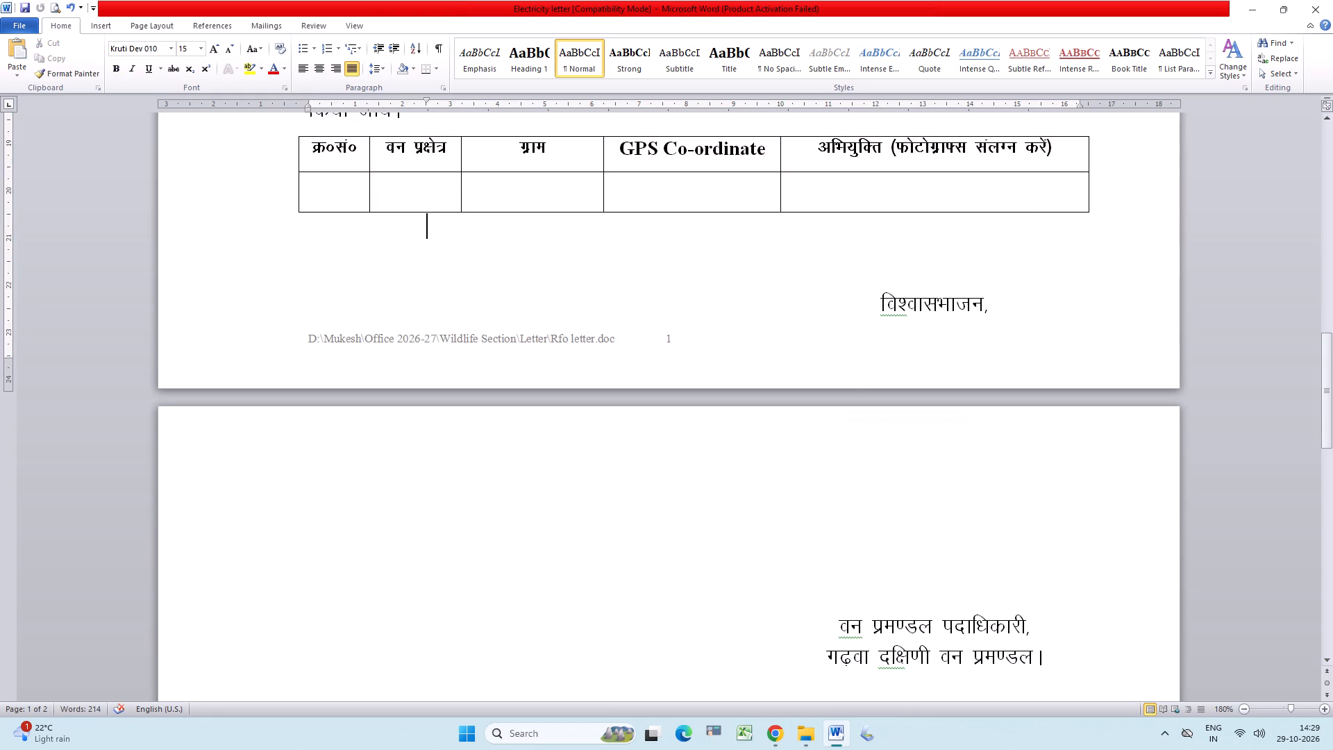
key(F12)
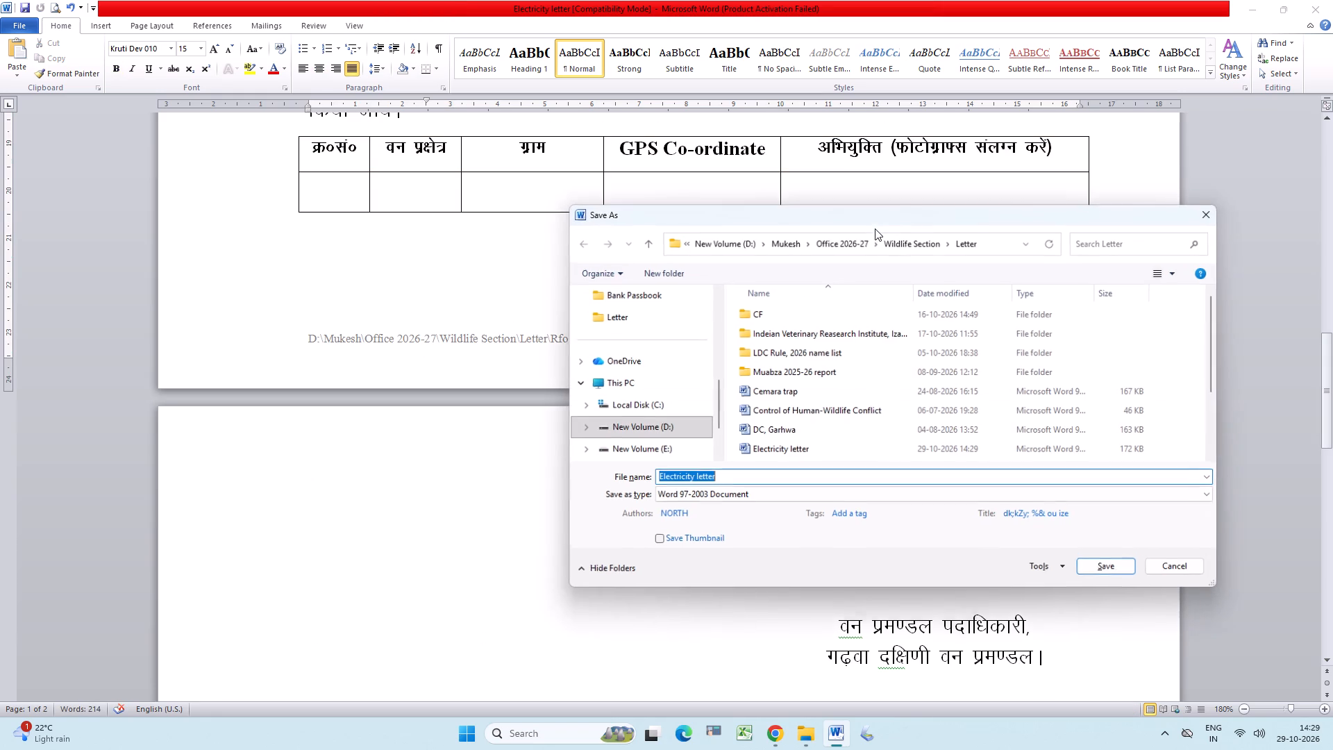
click(1214, 216)
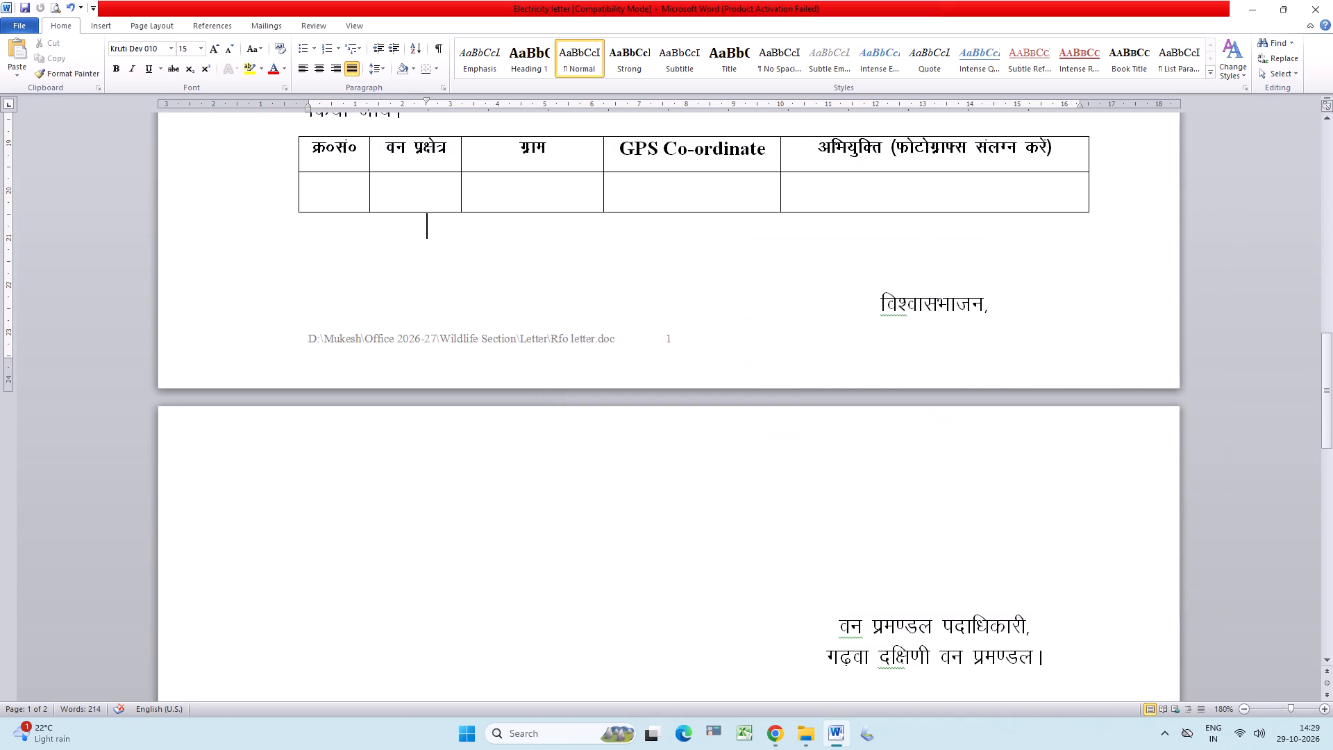
key(BackSpace)
key(BackSpace)
key(BackSpace)
key(BackSpace)
key(BackSpace)
key(BackSpace)
key(BackSpace)
key(BackSpace)
key(BackSpace)
key(BackSpace)
key(BackSpace)
key(BackSpace)
key(BackSpace)
key(BackSpace)
key(BackSpace)
key(BackSpace)
key(BackSpace)
key(BackSpace)
key(BackSpace)
key(BackSpace)
key(BackSpace)
key(BackSpace)
key(BackSpace)
key(BackSpace)
key(BackSpace)
key(BackSpace)
key(BackSpace)
key(BackSpace)
key(BackSpace)
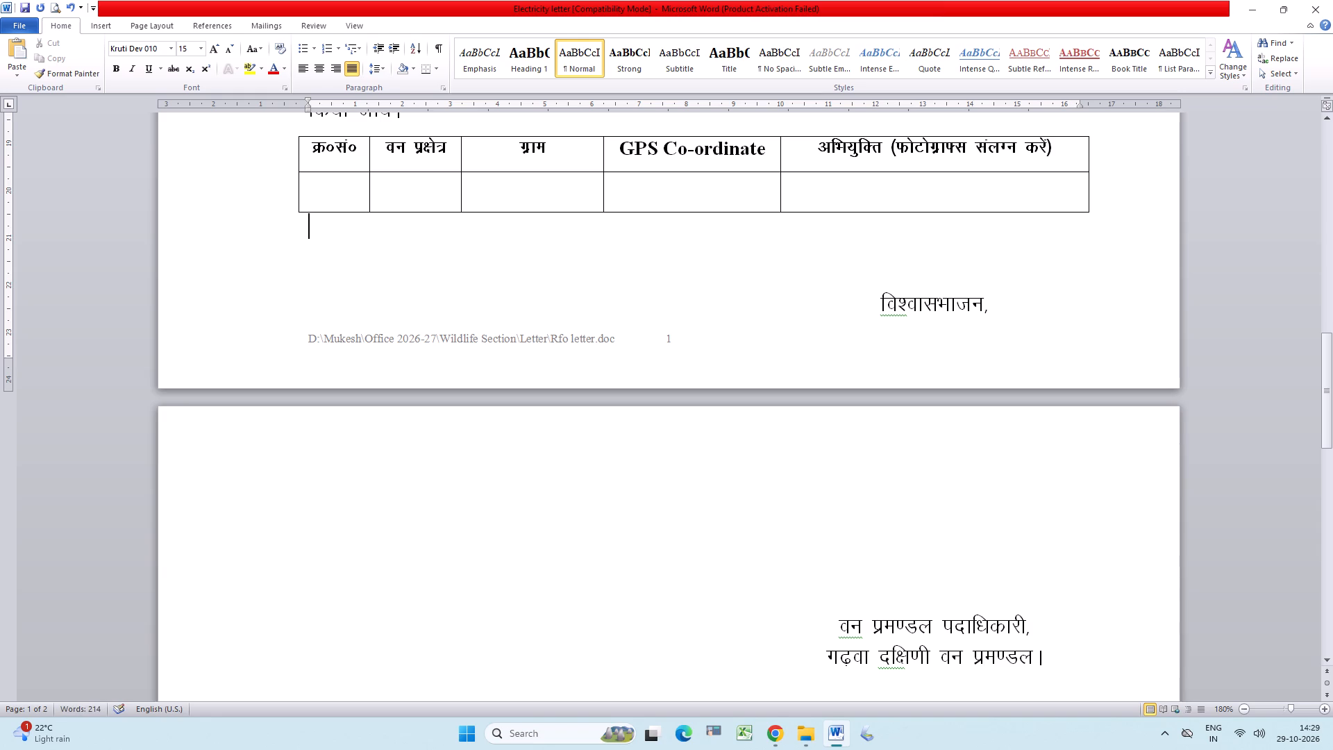
key(ctrl+s)
key(ctrl+s)
Widen the letter's text area by moving the page's right margin outward to about 17 cm on the ruler.
scroll(1162, 290, up, 3)
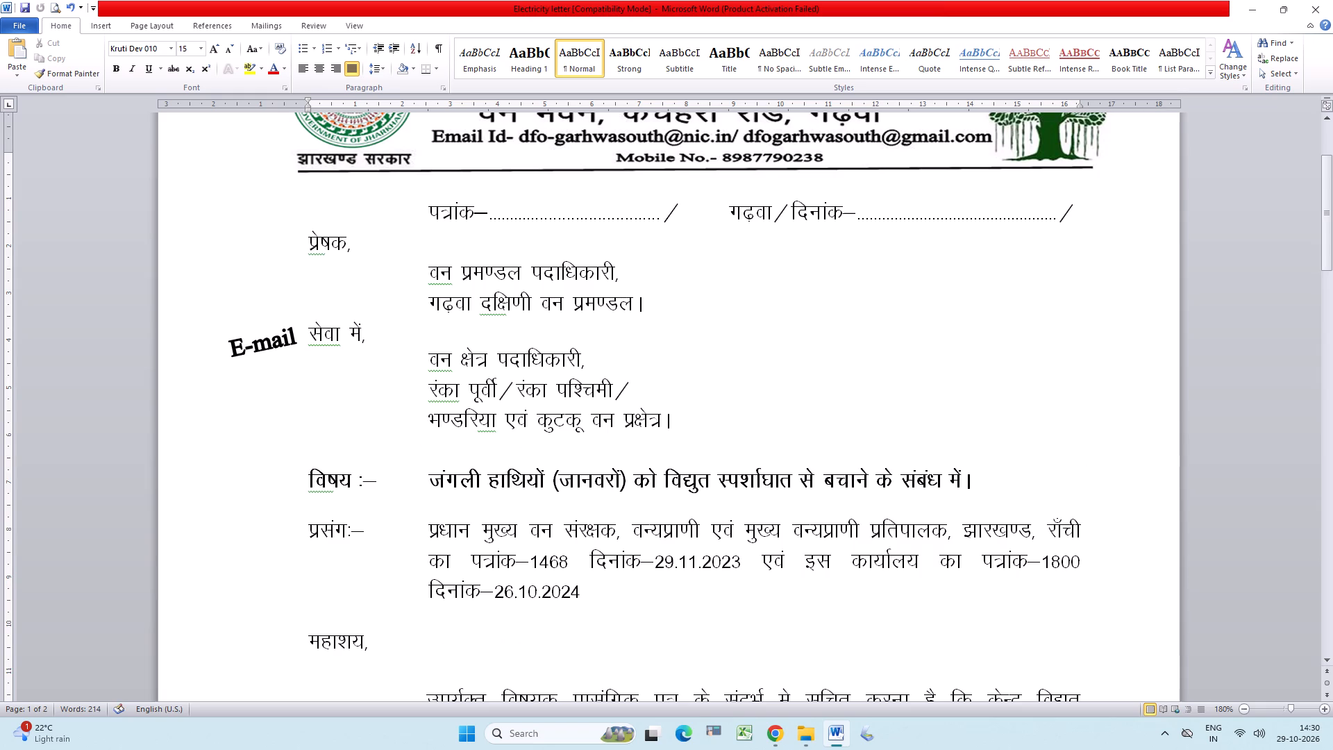
scroll(1199, 269, down, 2)
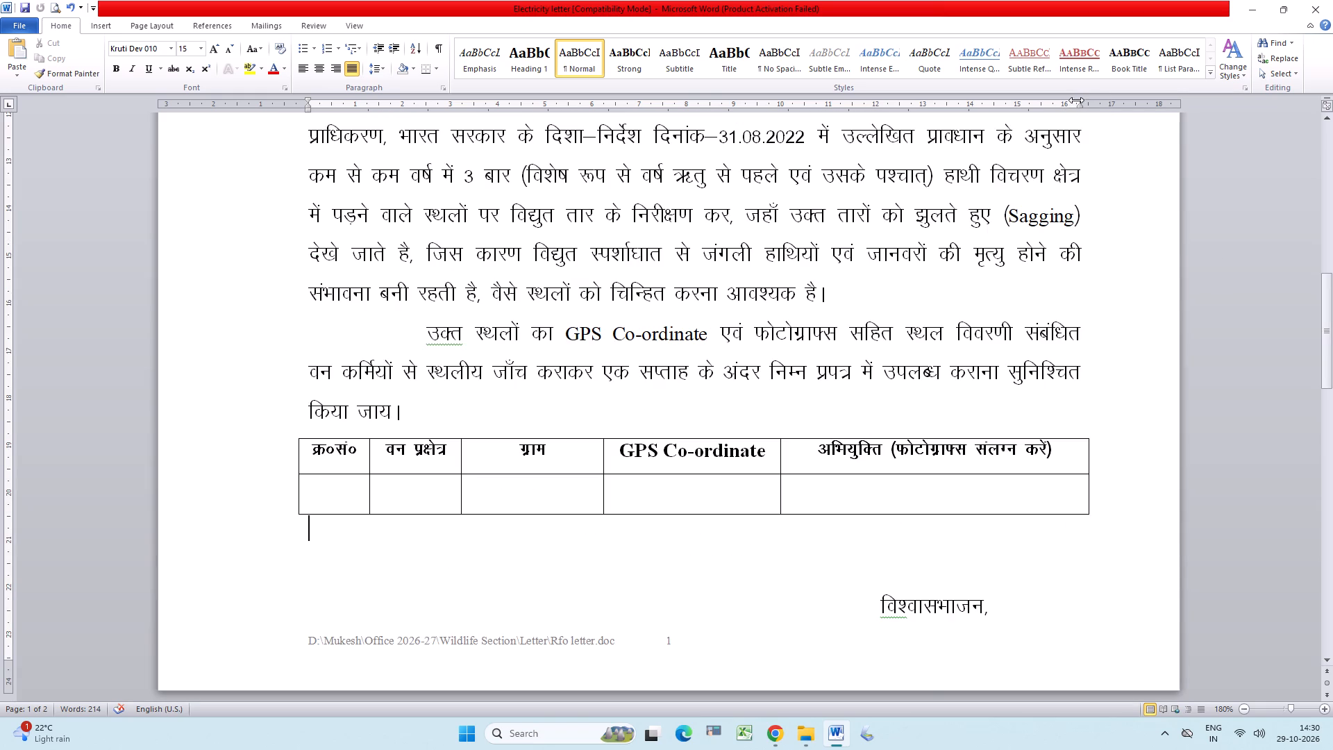
drag(1084, 99, 1114, 108)
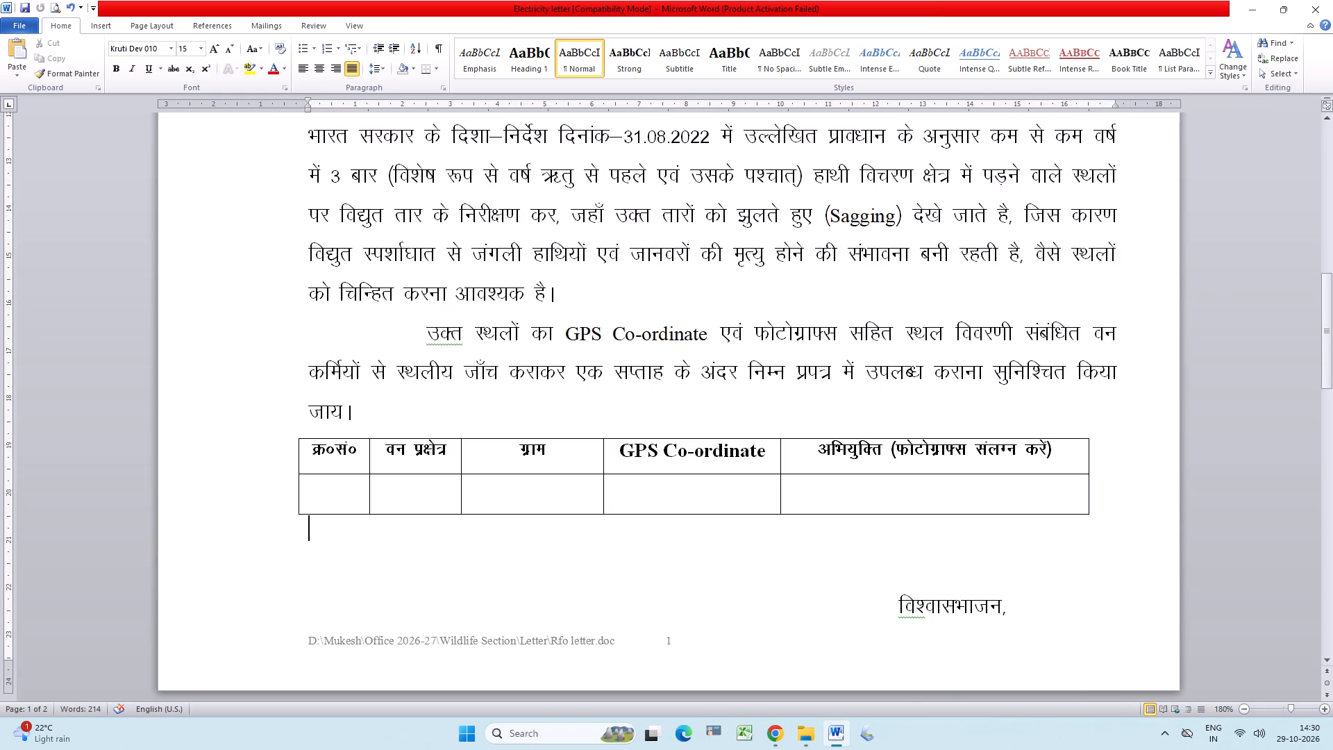
drag(1114, 97, 1132, 102)
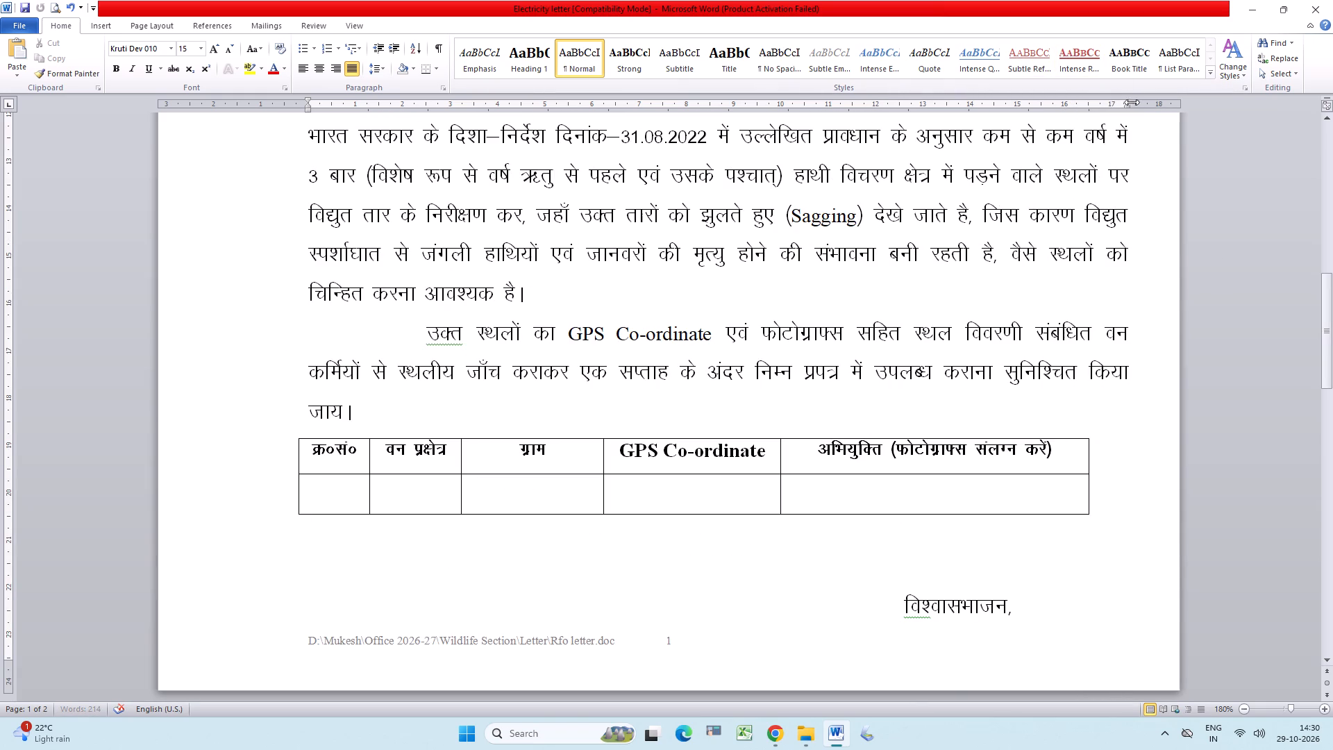
scroll(849, 463, down, 1)
scroll(849, 463, up, 1)
click(377, 403)
drag(1130, 98, 1107, 97)
Remove the space after the "प्रसंग" reference paragraph, above the salutation "महाशय,".
scroll(722, 333, up, 2)
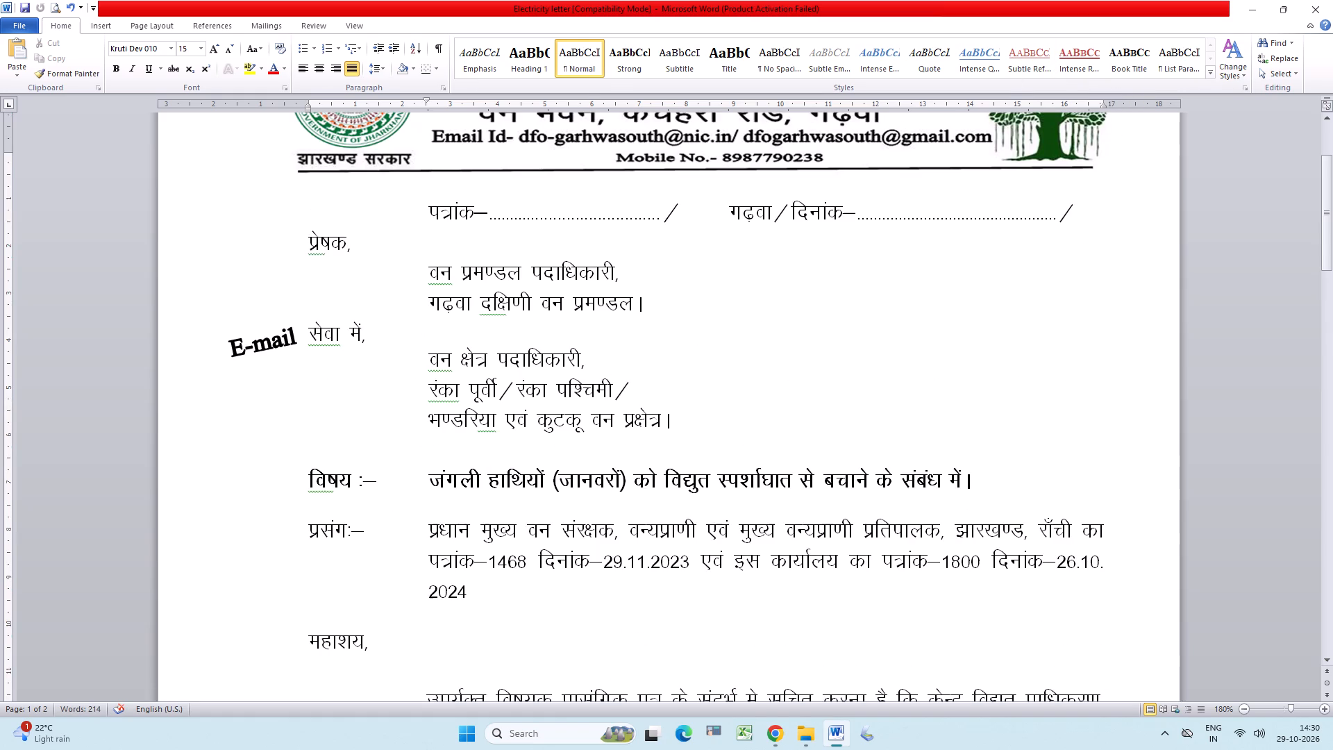
click(419, 633)
click(417, 604)
click(469, 591)
click(382, 72)
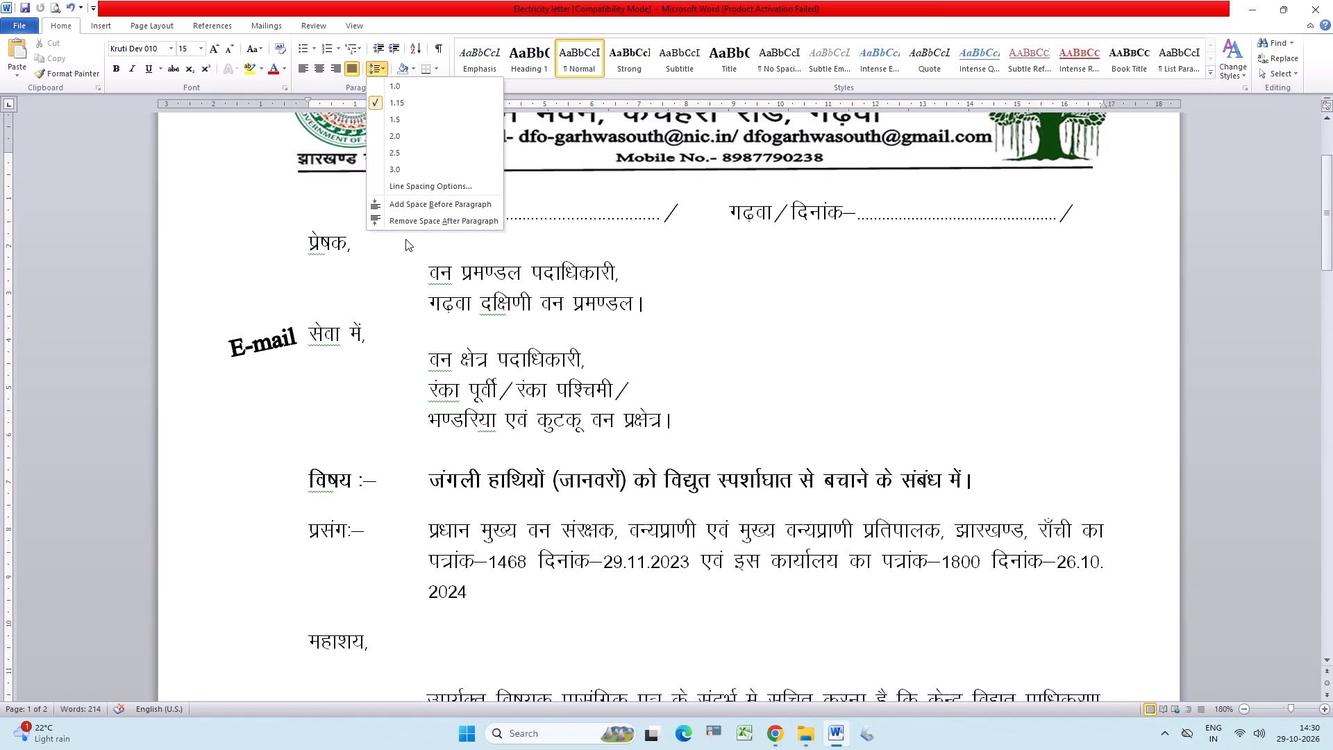
click(408, 220)
click(438, 340)
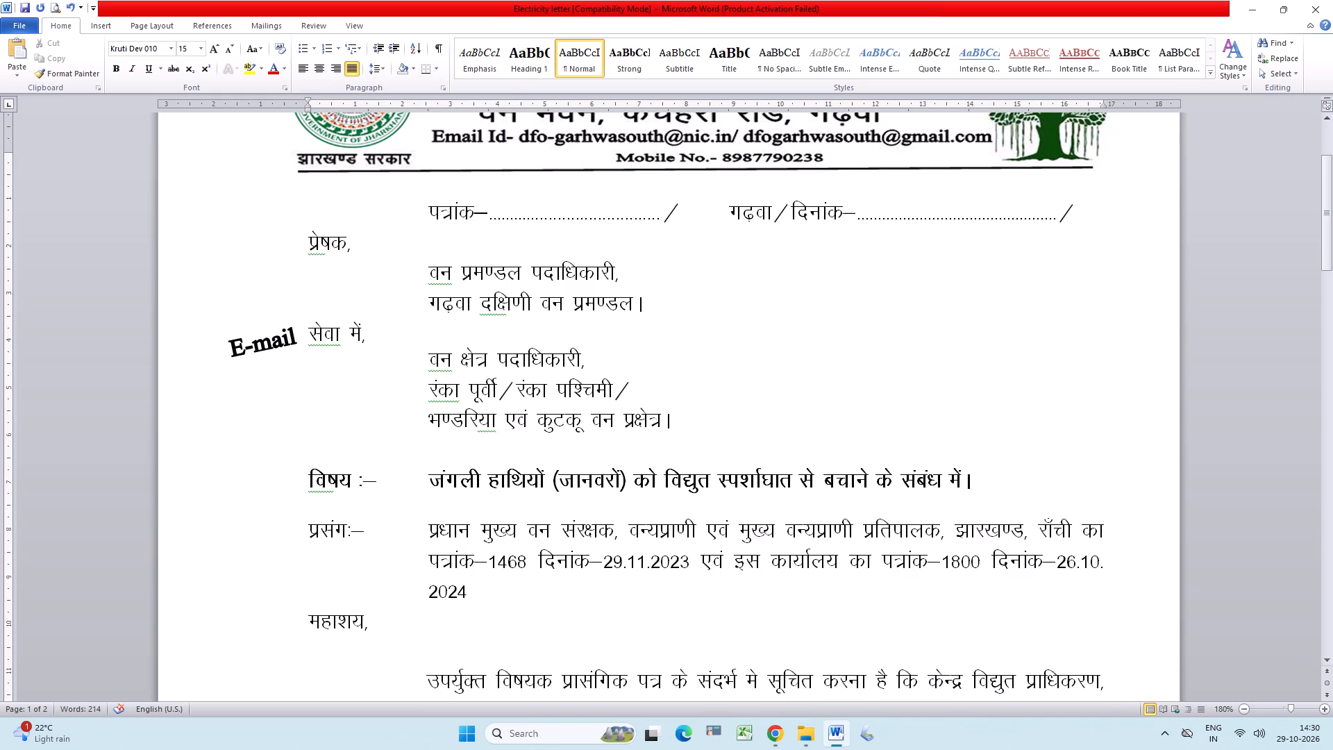
Reduce the page's top margin by about 1 cm to move the letterhead and the text upward.
click(457, 188)
scroll(470, 226, up, 2)
click(515, 260)
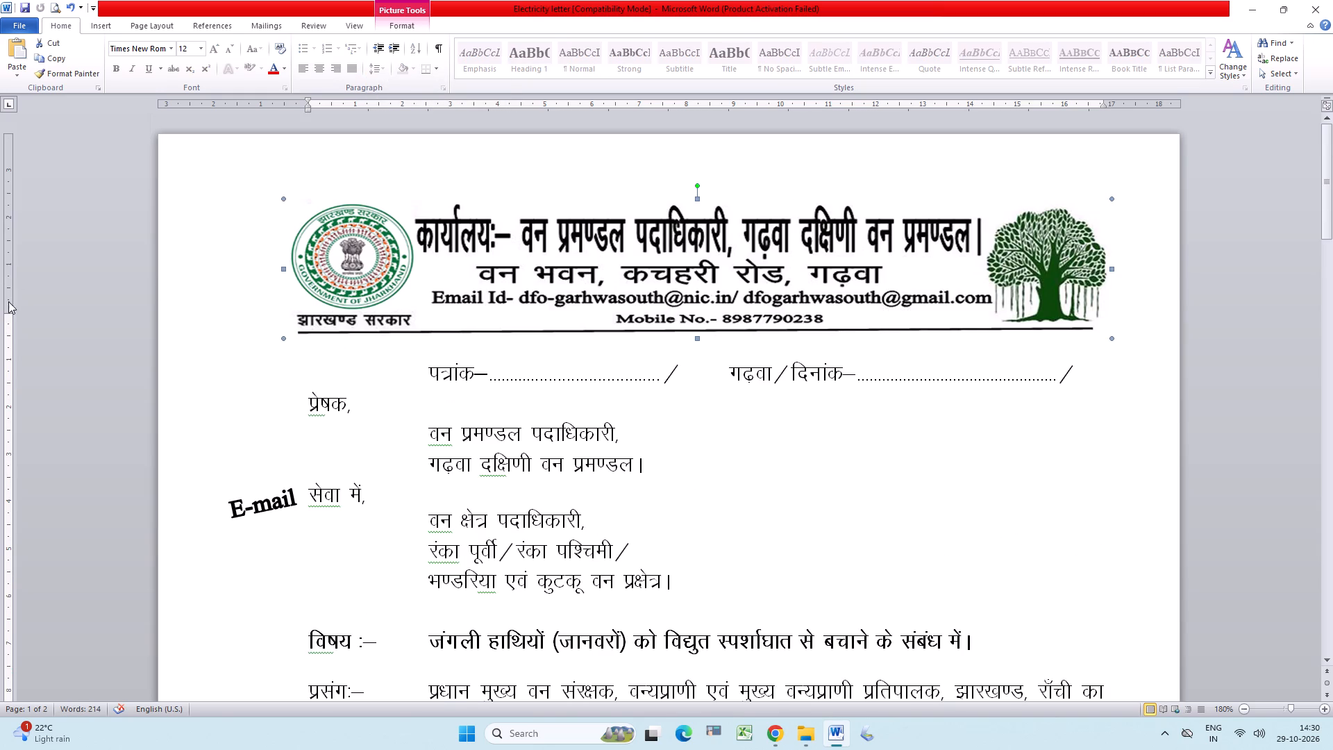
drag(10, 311, 22, 261)
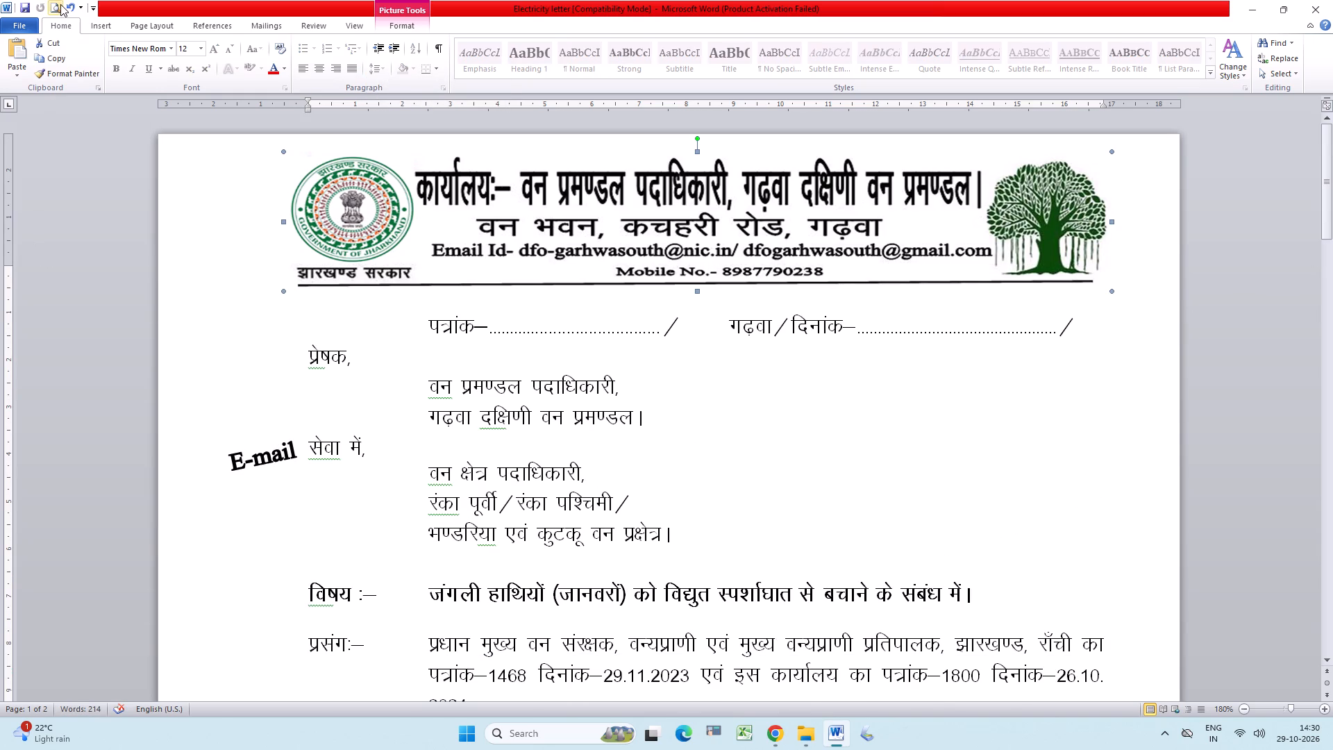
Check the layout of the letter's pages in the print preview.
click(60, 3)
scroll(665, 257, up, 2)
scroll(665, 257, down, 2)
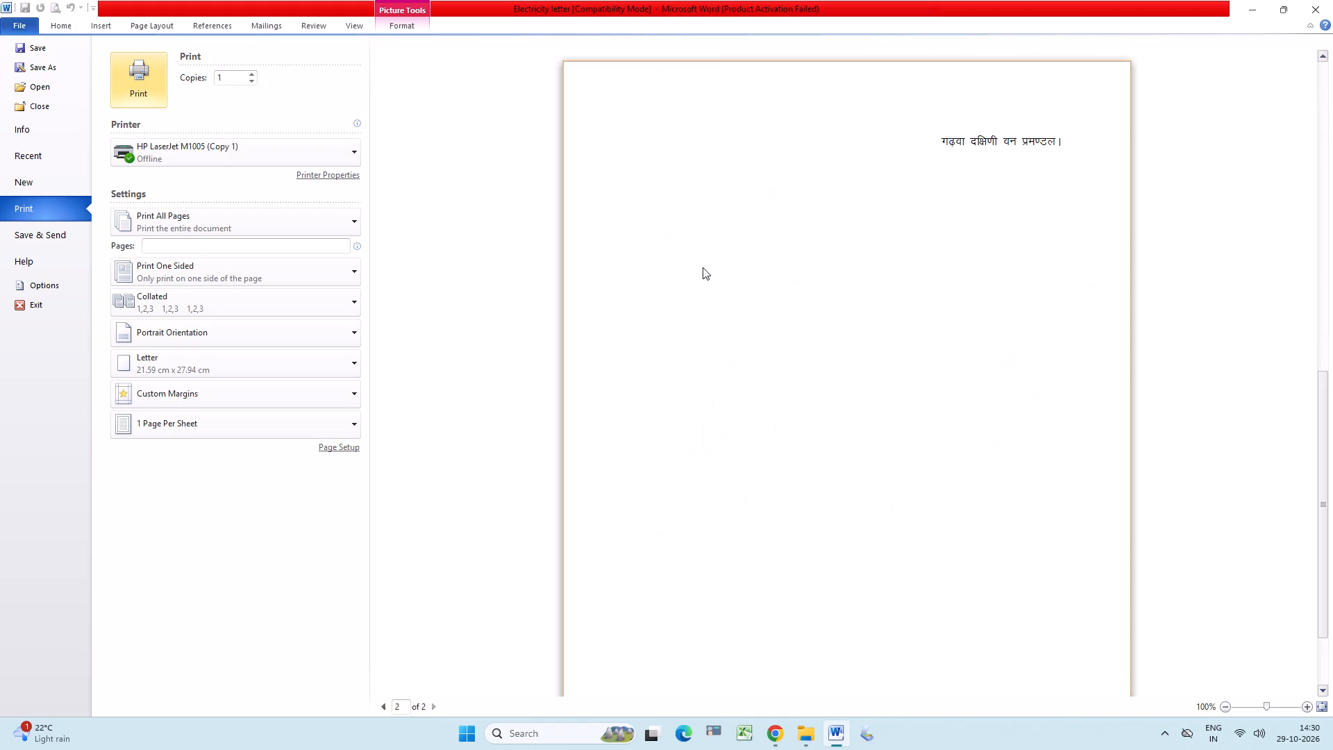
scroll(789, 346, up, 1)
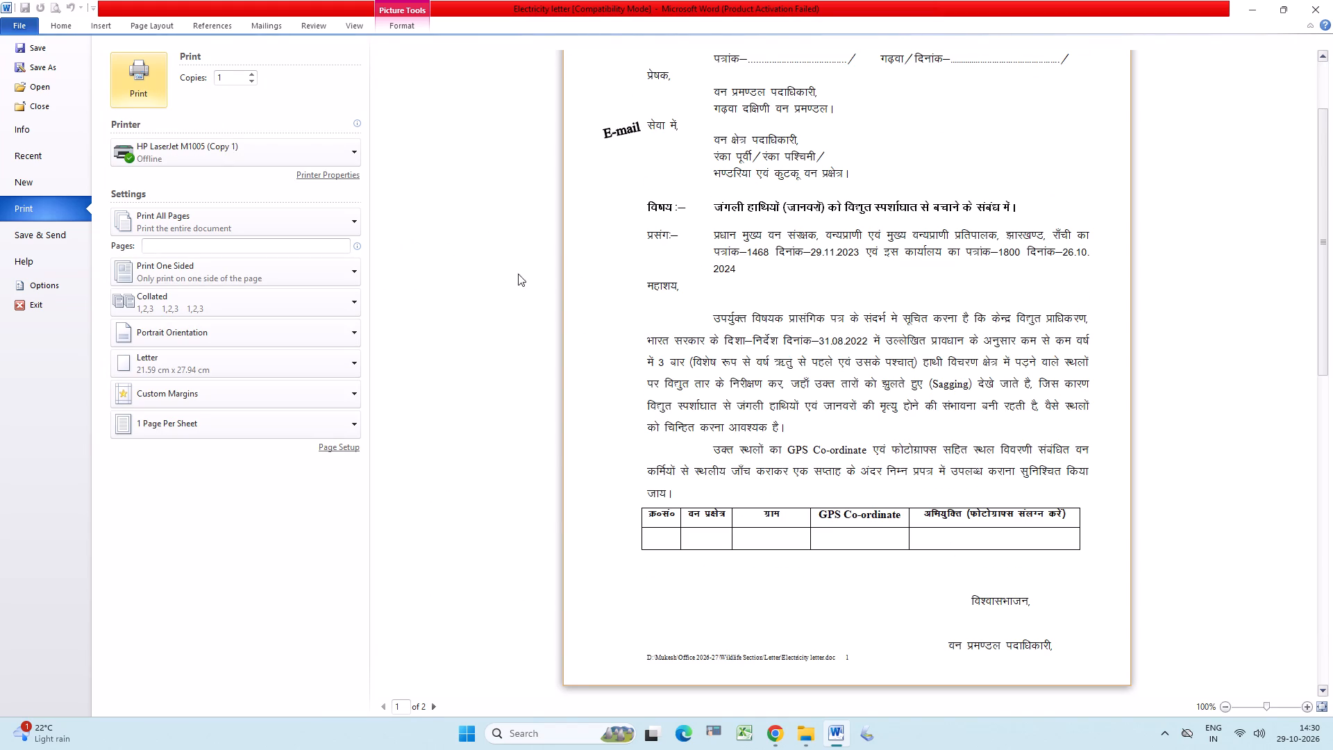
Return to the letter and delete the empty indented line between the reporting table and the closing "विश्वासभाजन,".
click(49, 31)
scroll(501, 368, down, 2)
scroll(742, 480, down, 1)
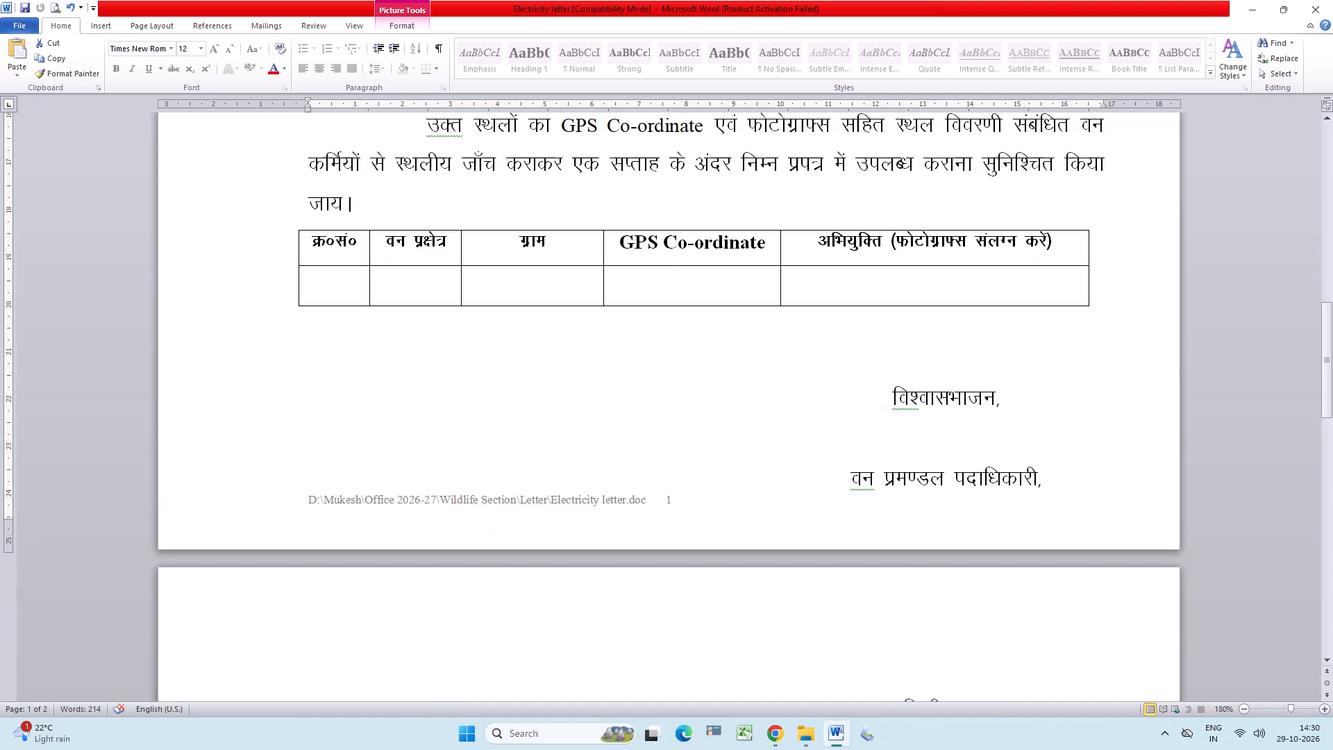
click(887, 353)
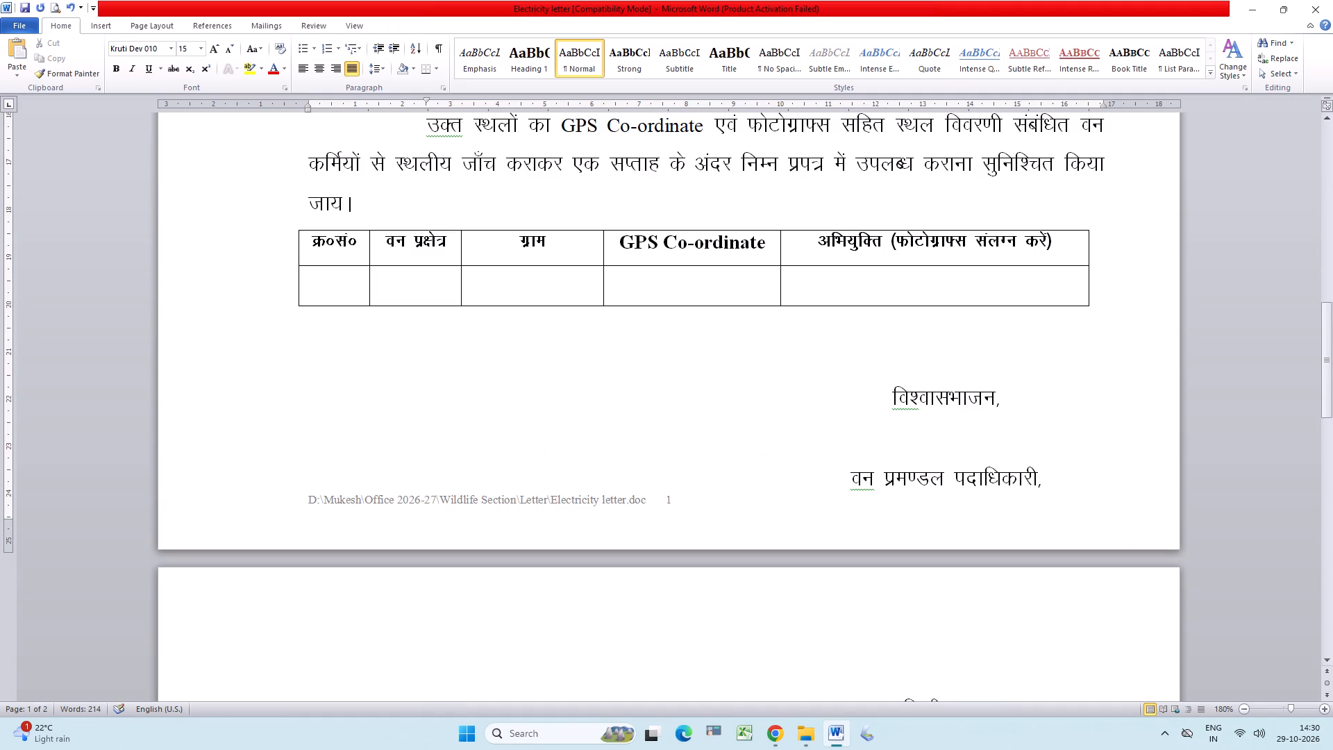
key(BackSpace)
key(BackSpace)
key(BackSpace)
key(BackSpace)
key(BackSpace)
key(BackSpace)
key(BackSpace)
key(BackSpace)
key(ctrl+shift+Right)
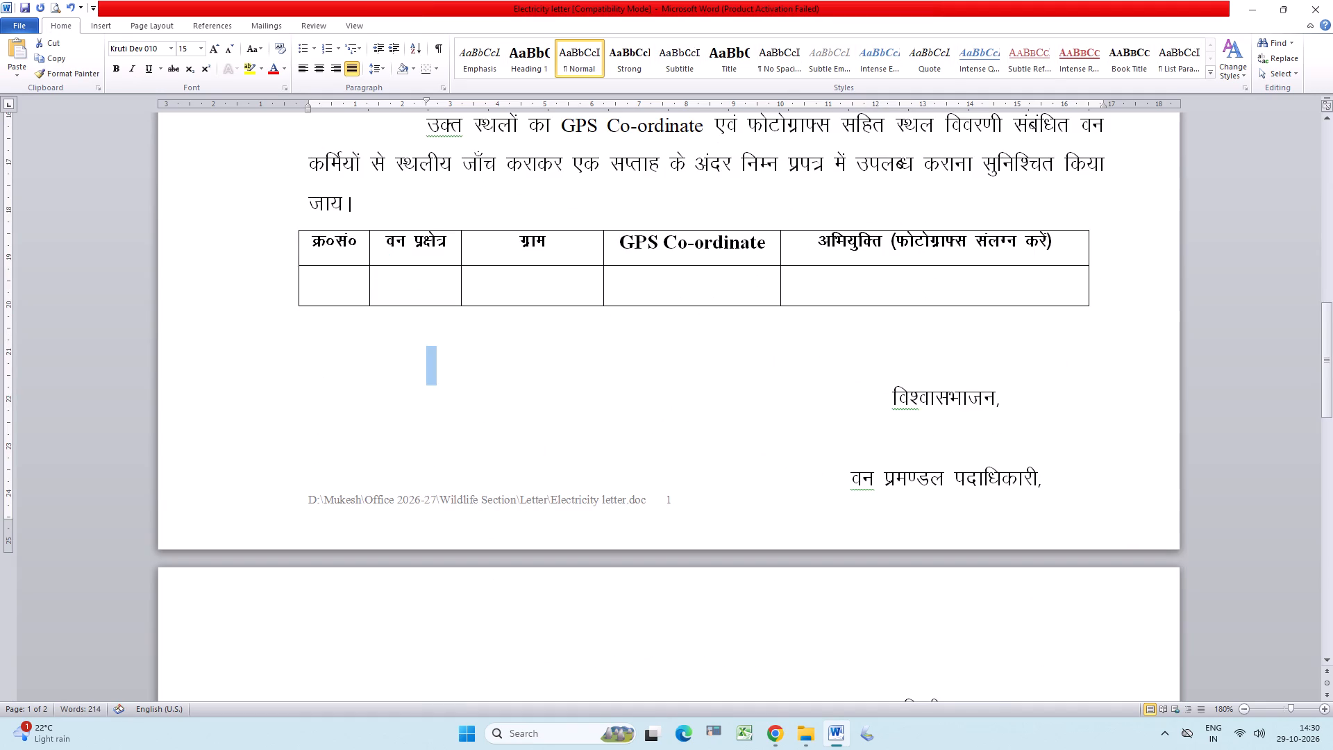
key(BackSpace)
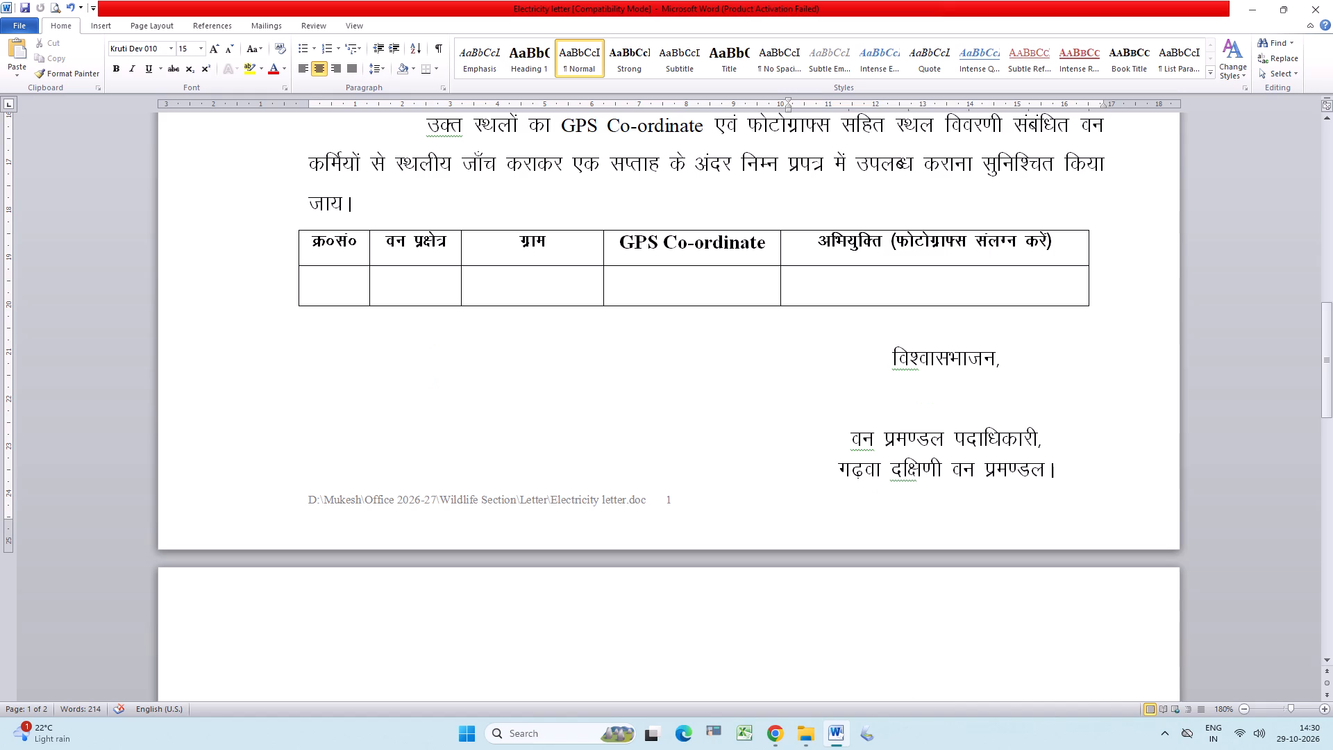
Shrink the remaining blank line directly below the table to 9 pt and save the letter.
key(Up)
key(BackSpace)
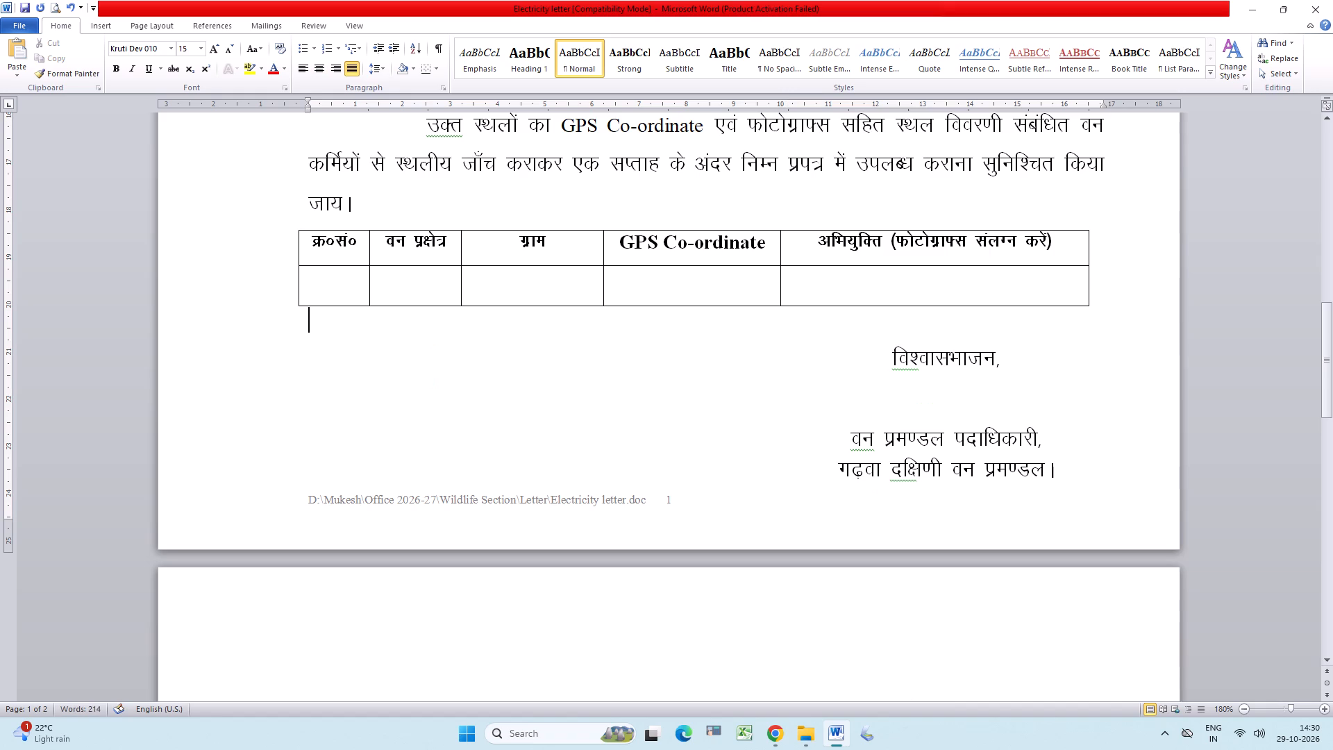
key(BackSpace)
key(ctrl+shift+comma)
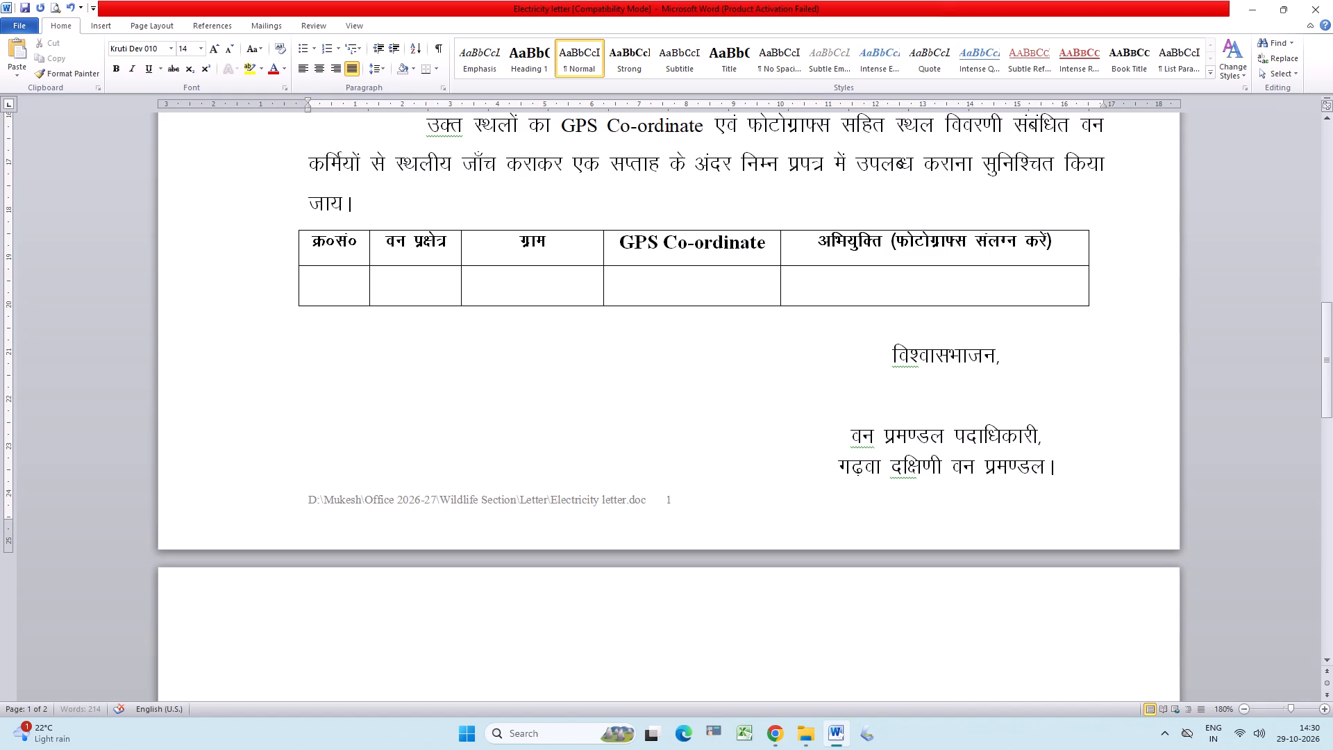
key(ctrl+shift+comma)
key(ctrl+shift+comma)
key(ctrl+shift+comma)
key(ctrl+shift+comma)
key(ctrl+s)
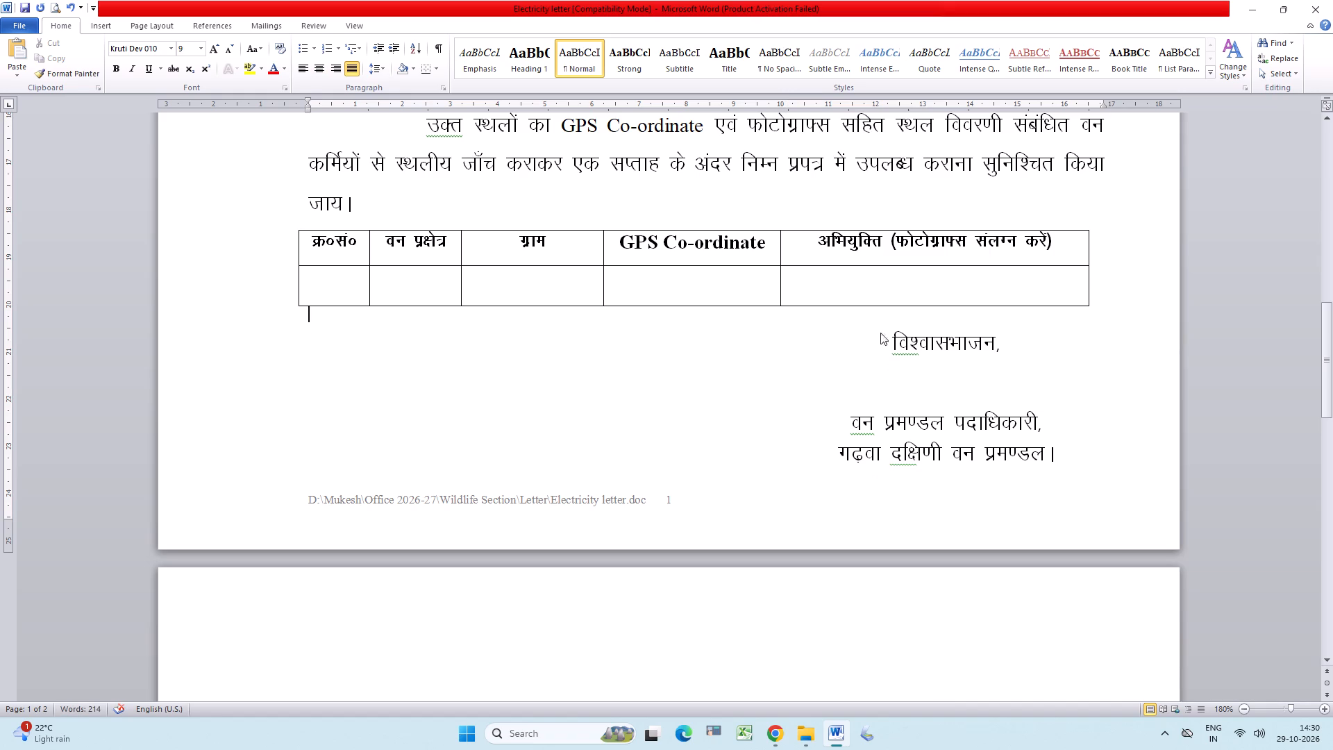
key(ctrl+s)
Delete all the leftover content on the second page, after the signature block.
drag(322, 607, 471, 694)
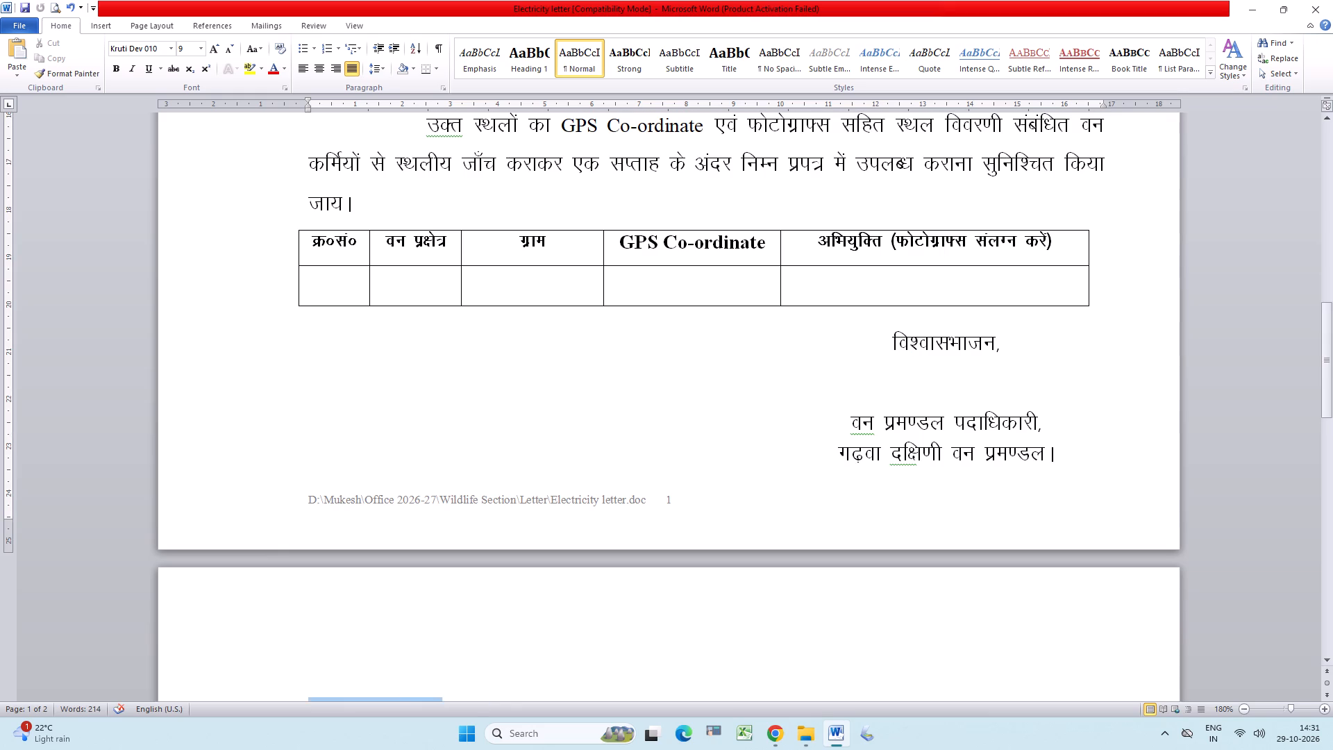
drag(471, 694, 1191, 749)
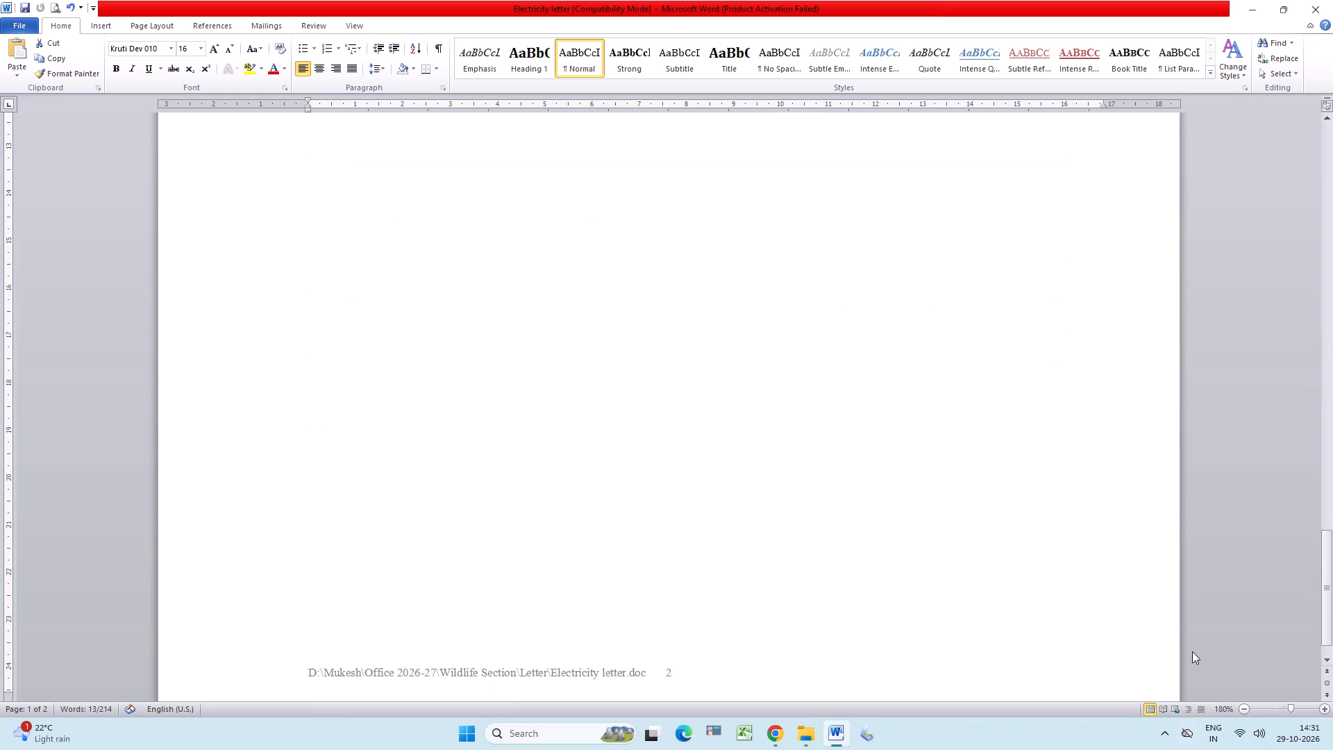
key(BackSpace)
key(BackSpace)
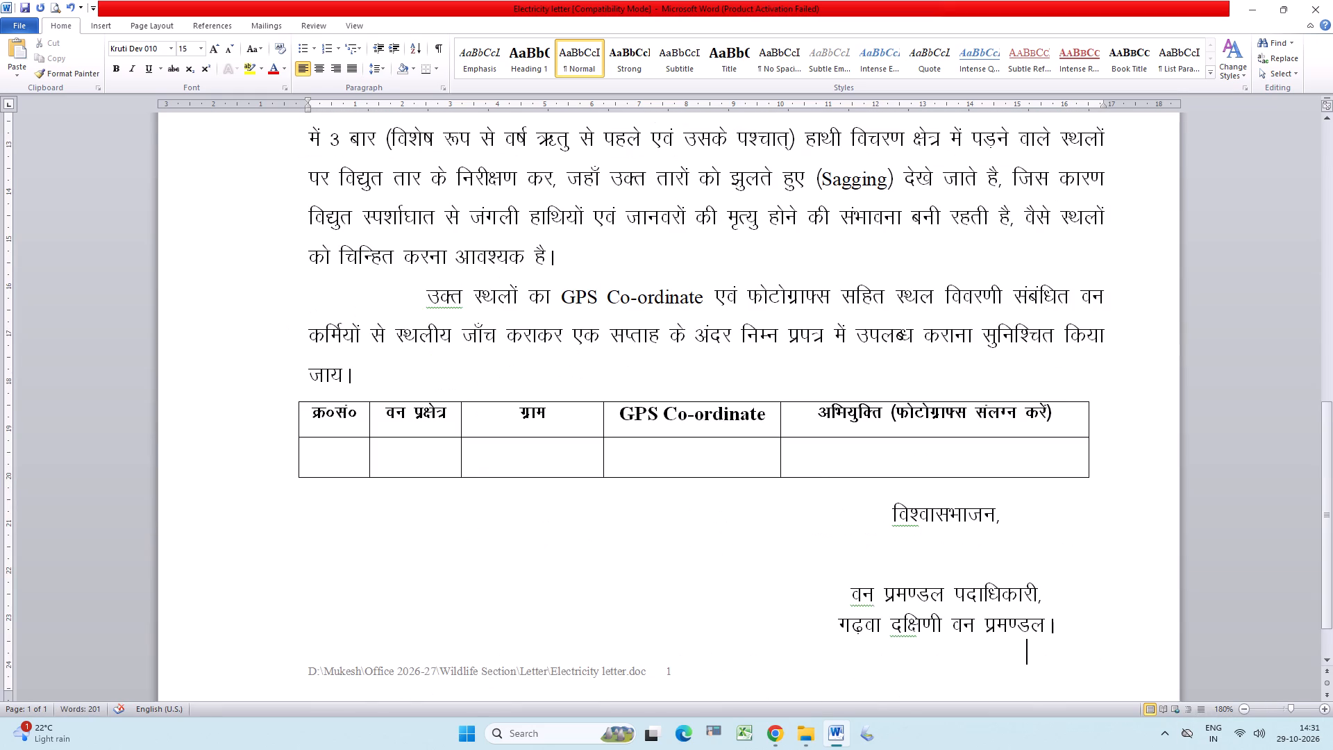
Insert "पुनः वर्तमान स्थिति को देखते हुए" before "जहाँ उक्त तारों" in the first body paragraph and save the letter.
click(572, 184)
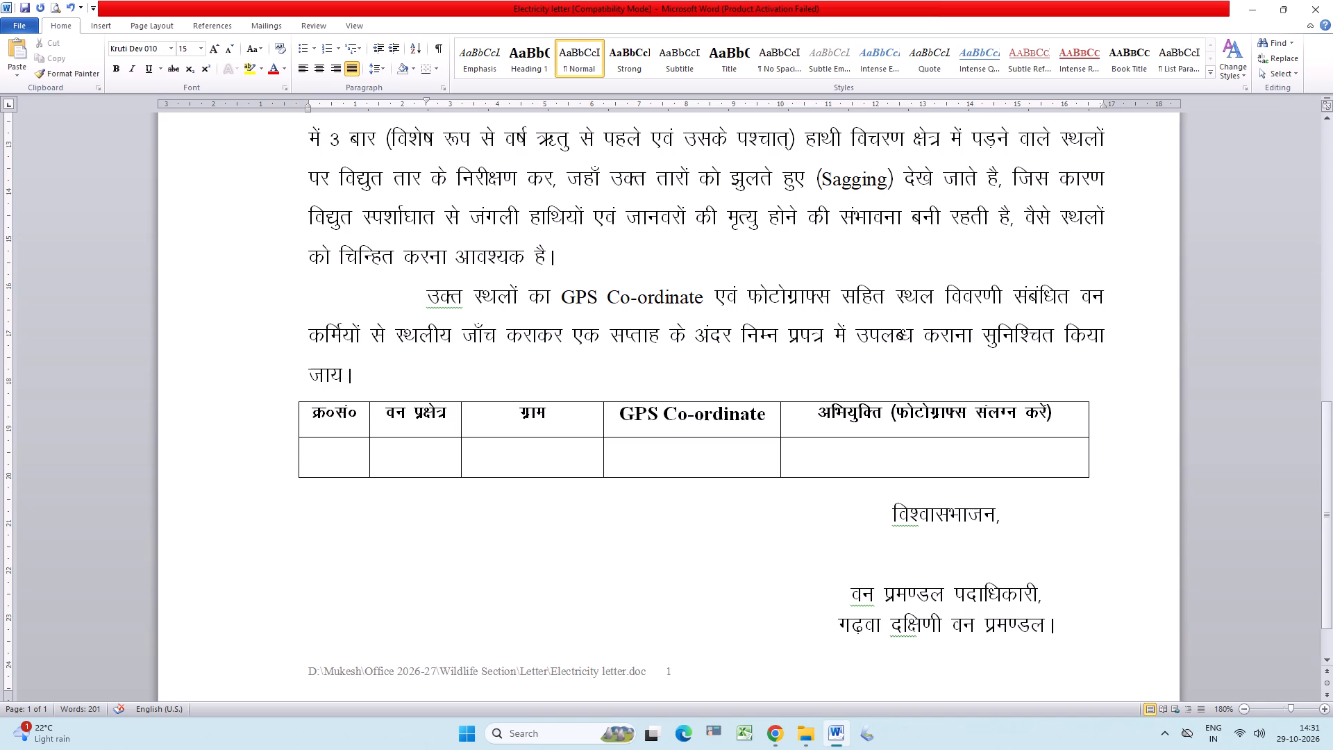
text(iqu)
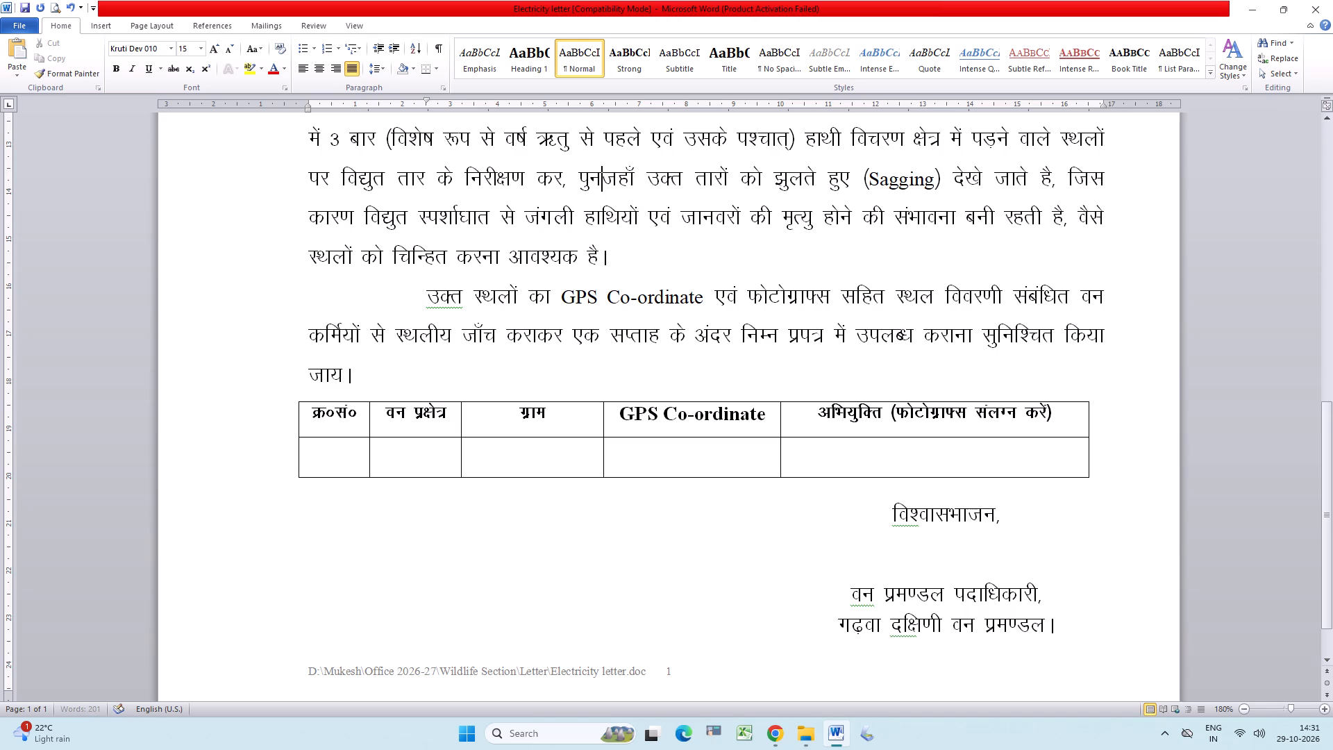
text(% orZeku fLfkr)
key(BackSpace)
key(BackSpace)
key(BackSpace)
text(Fkfr dks ns[krs gq,)
key(space)
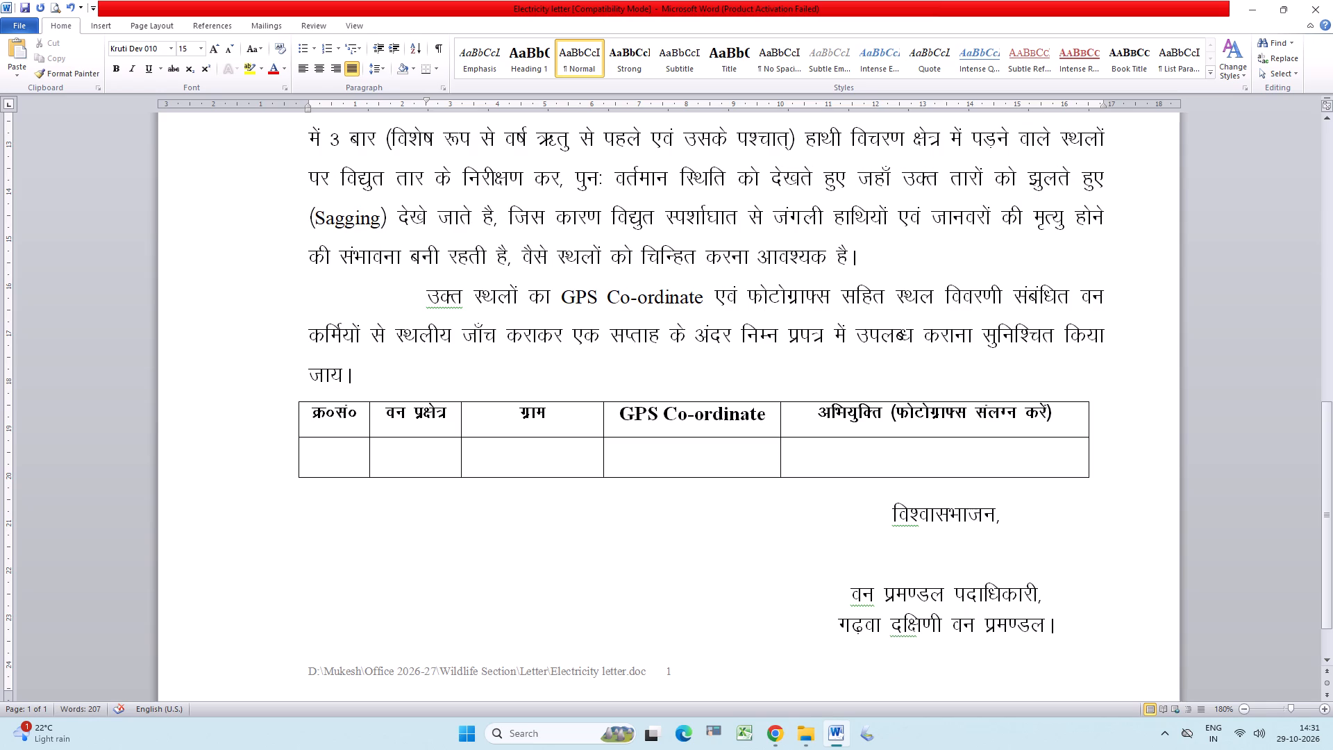
key(ctrl+s)
key(ctrl+s)
key(ctrl+s)
key(ctrl+s)
key(ctrl+s)
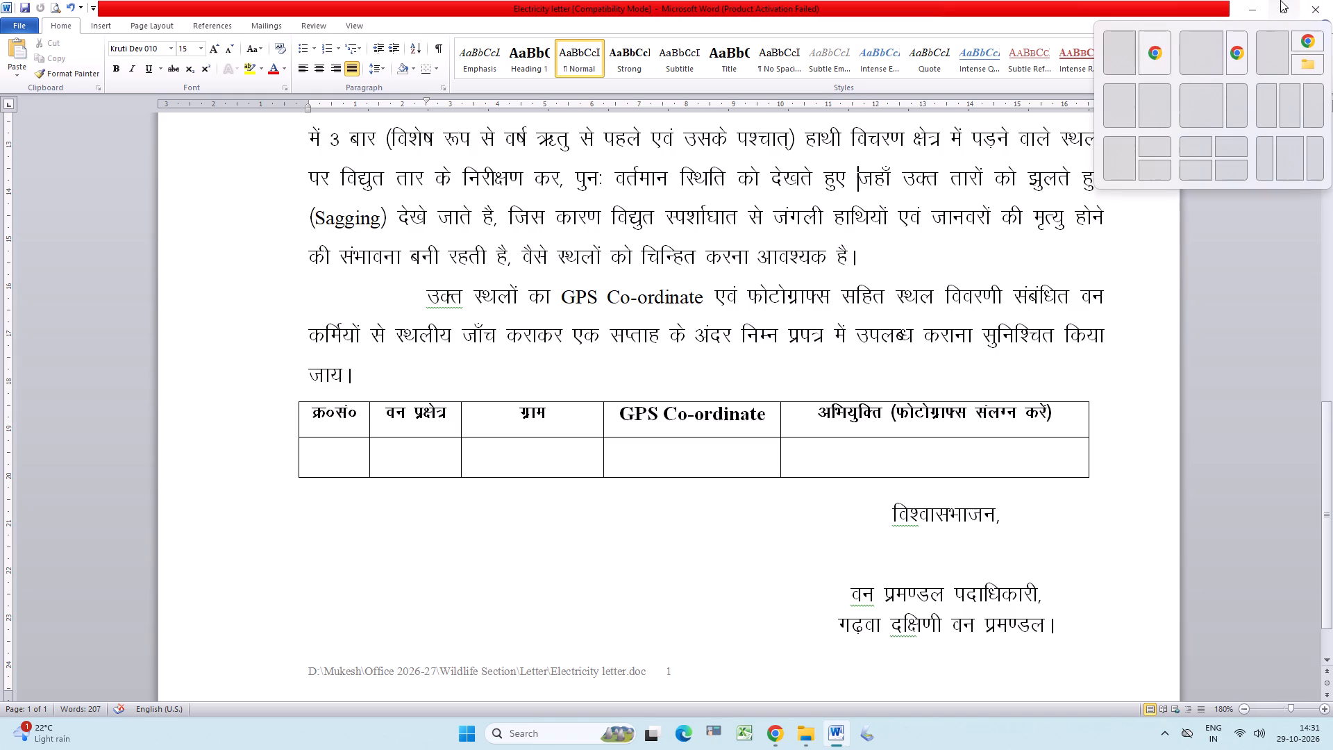
Close the finished letter and the "Letter" folder window to return to the desktop.
click(1070, 372)
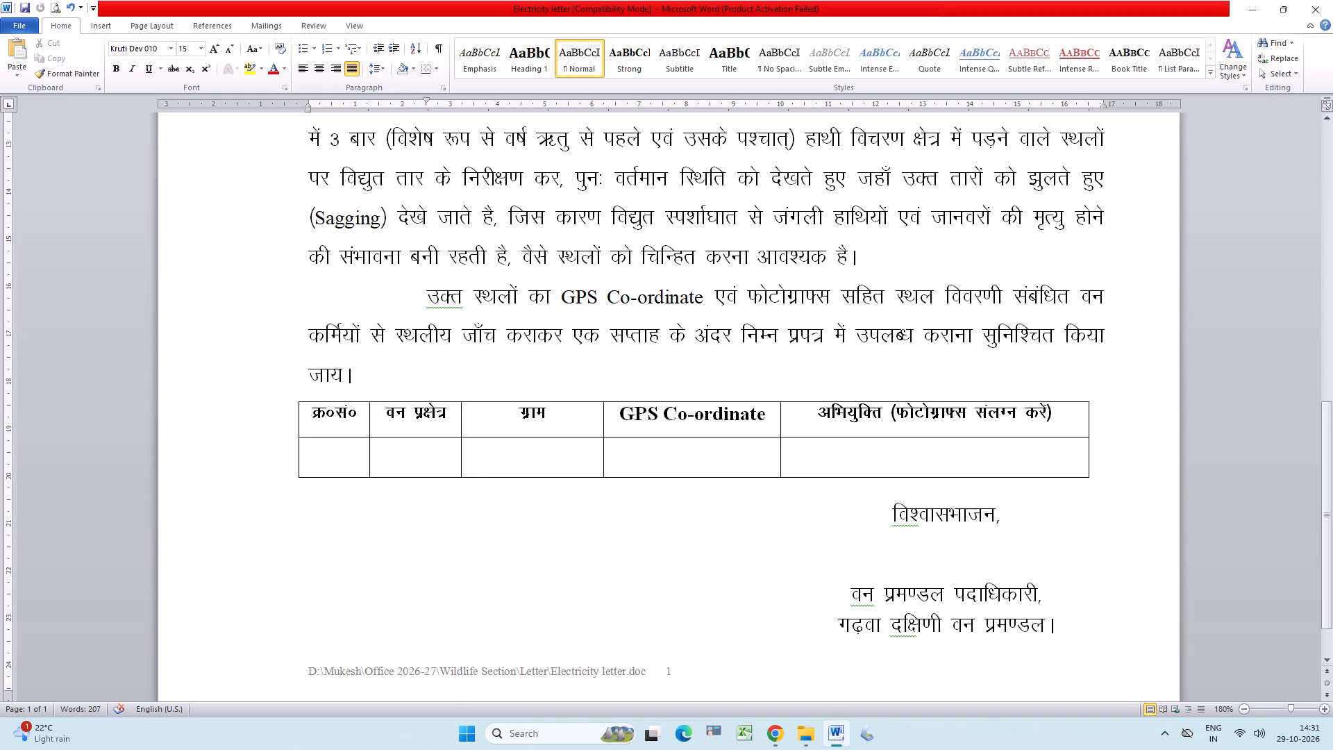
scroll(519, 281, up, 5)
scroll(608, 290, up, 4)
click(1309, 0)
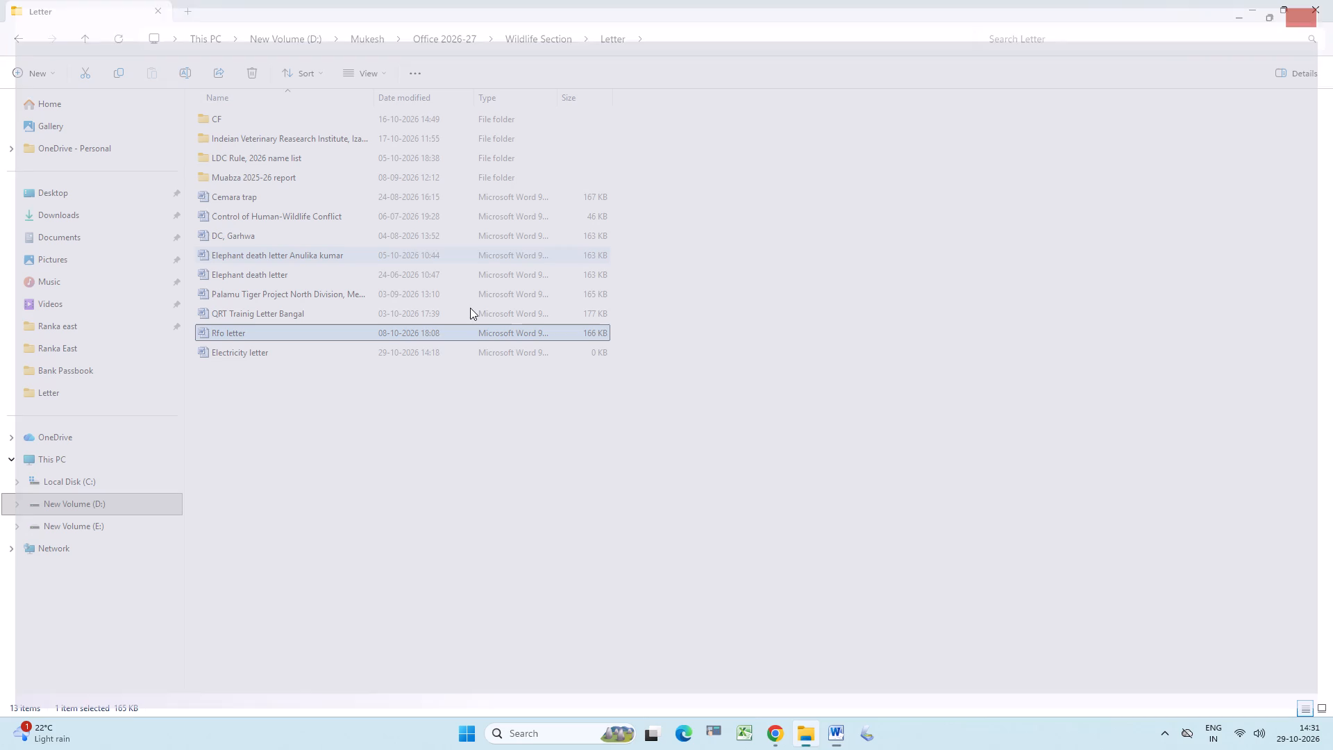
click(1332, 0)
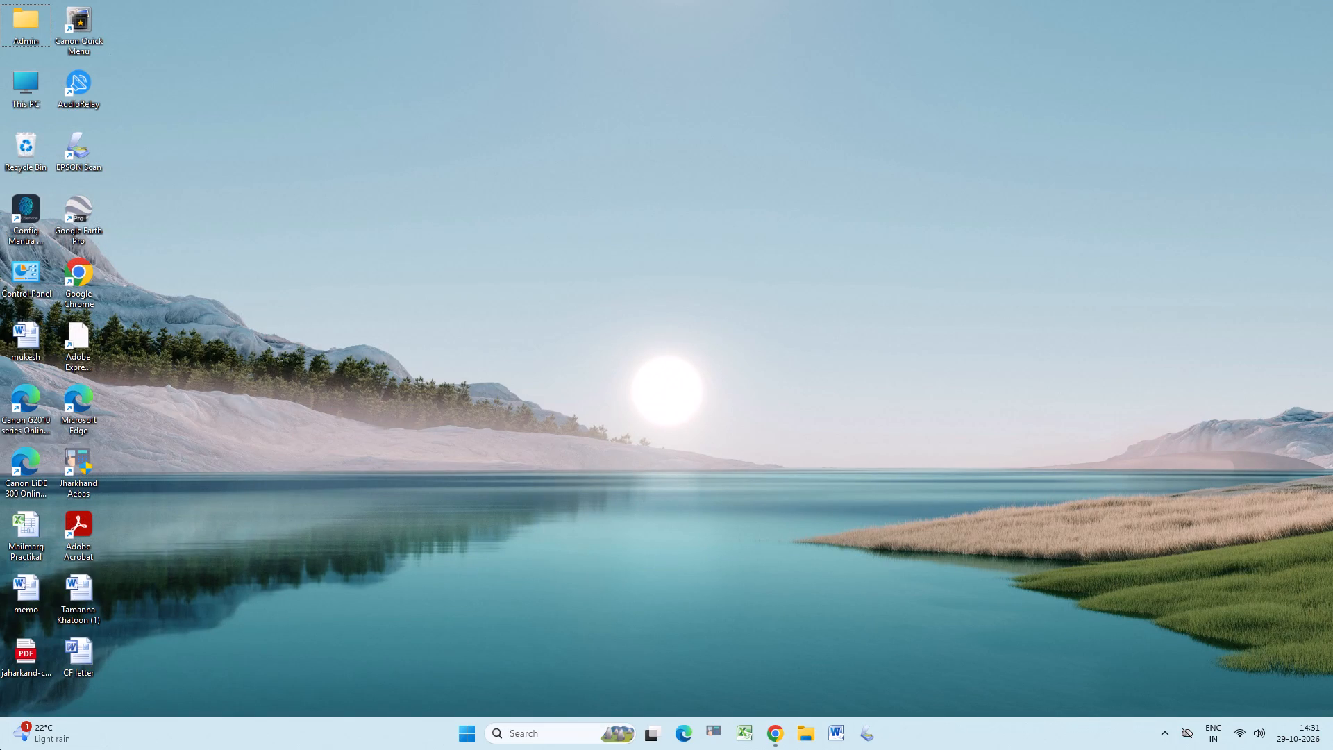
Open the Windows shut-down dialog from the desktop.
key(alt+F4)
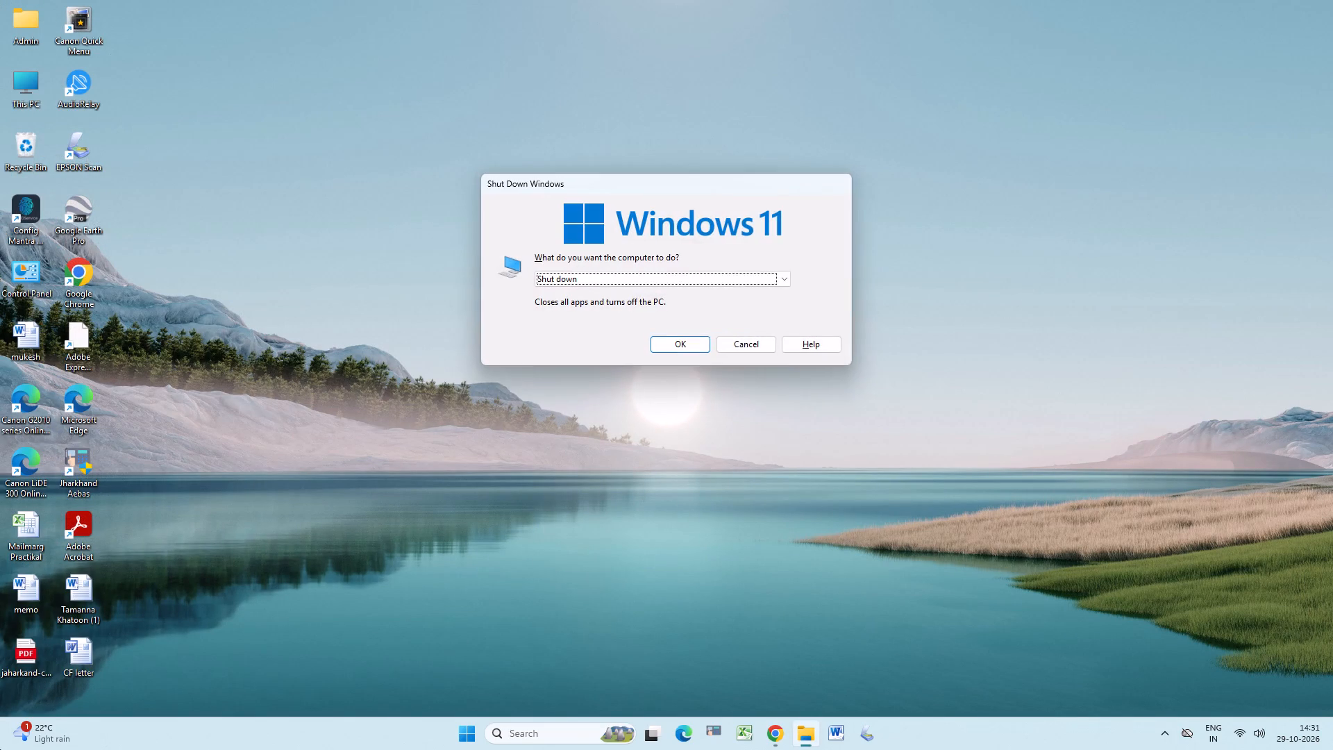